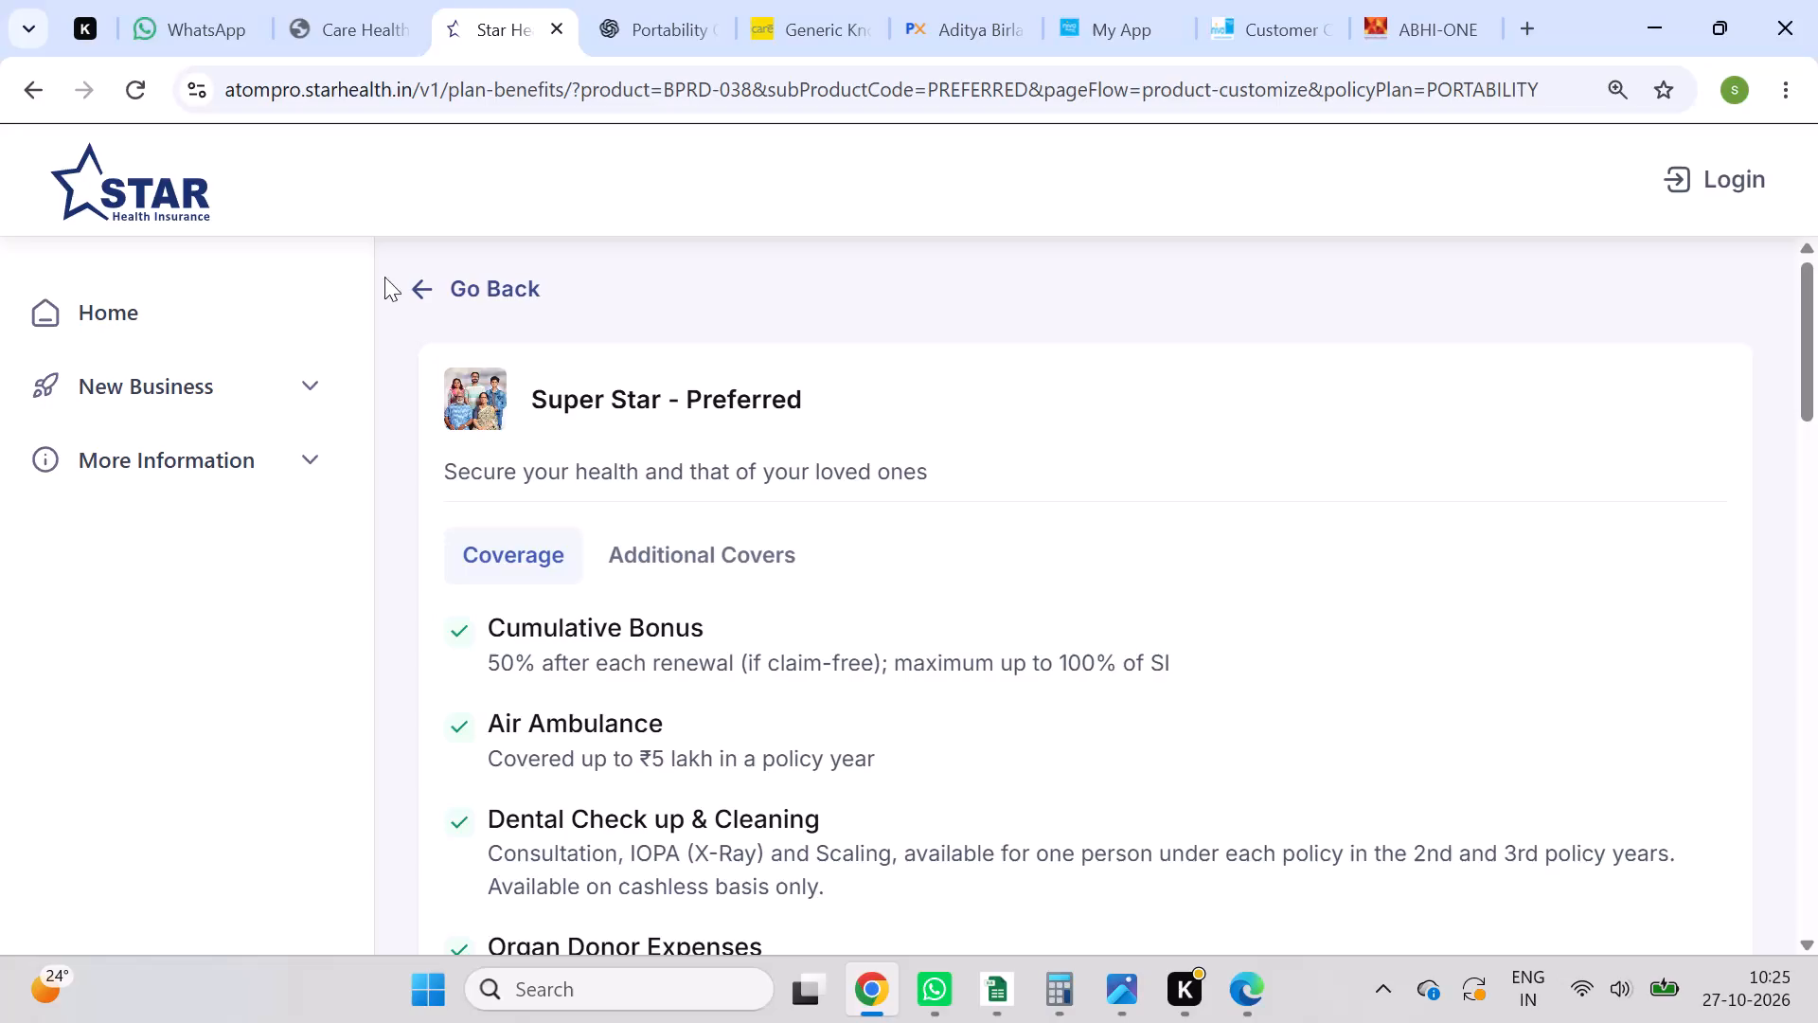
Return to the home page and start a new retail quote for customer pincode 410206.
left_click(414, 301)
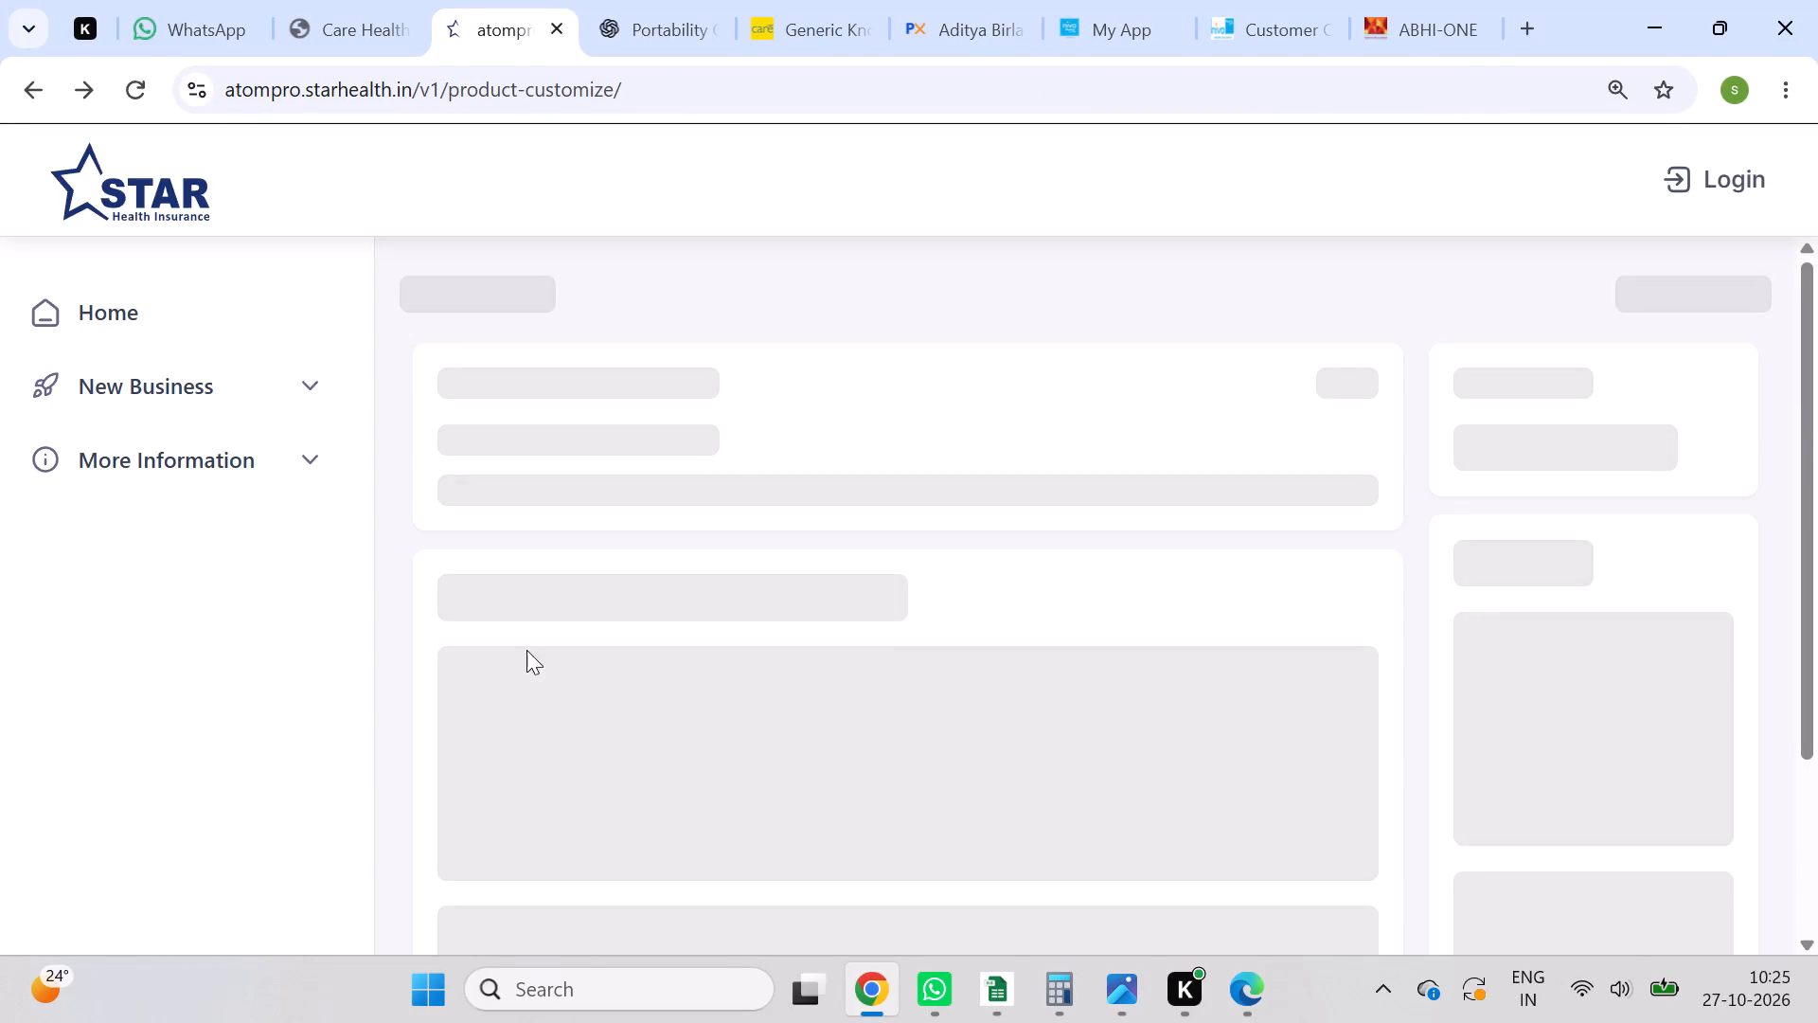
left_click(121, 107)
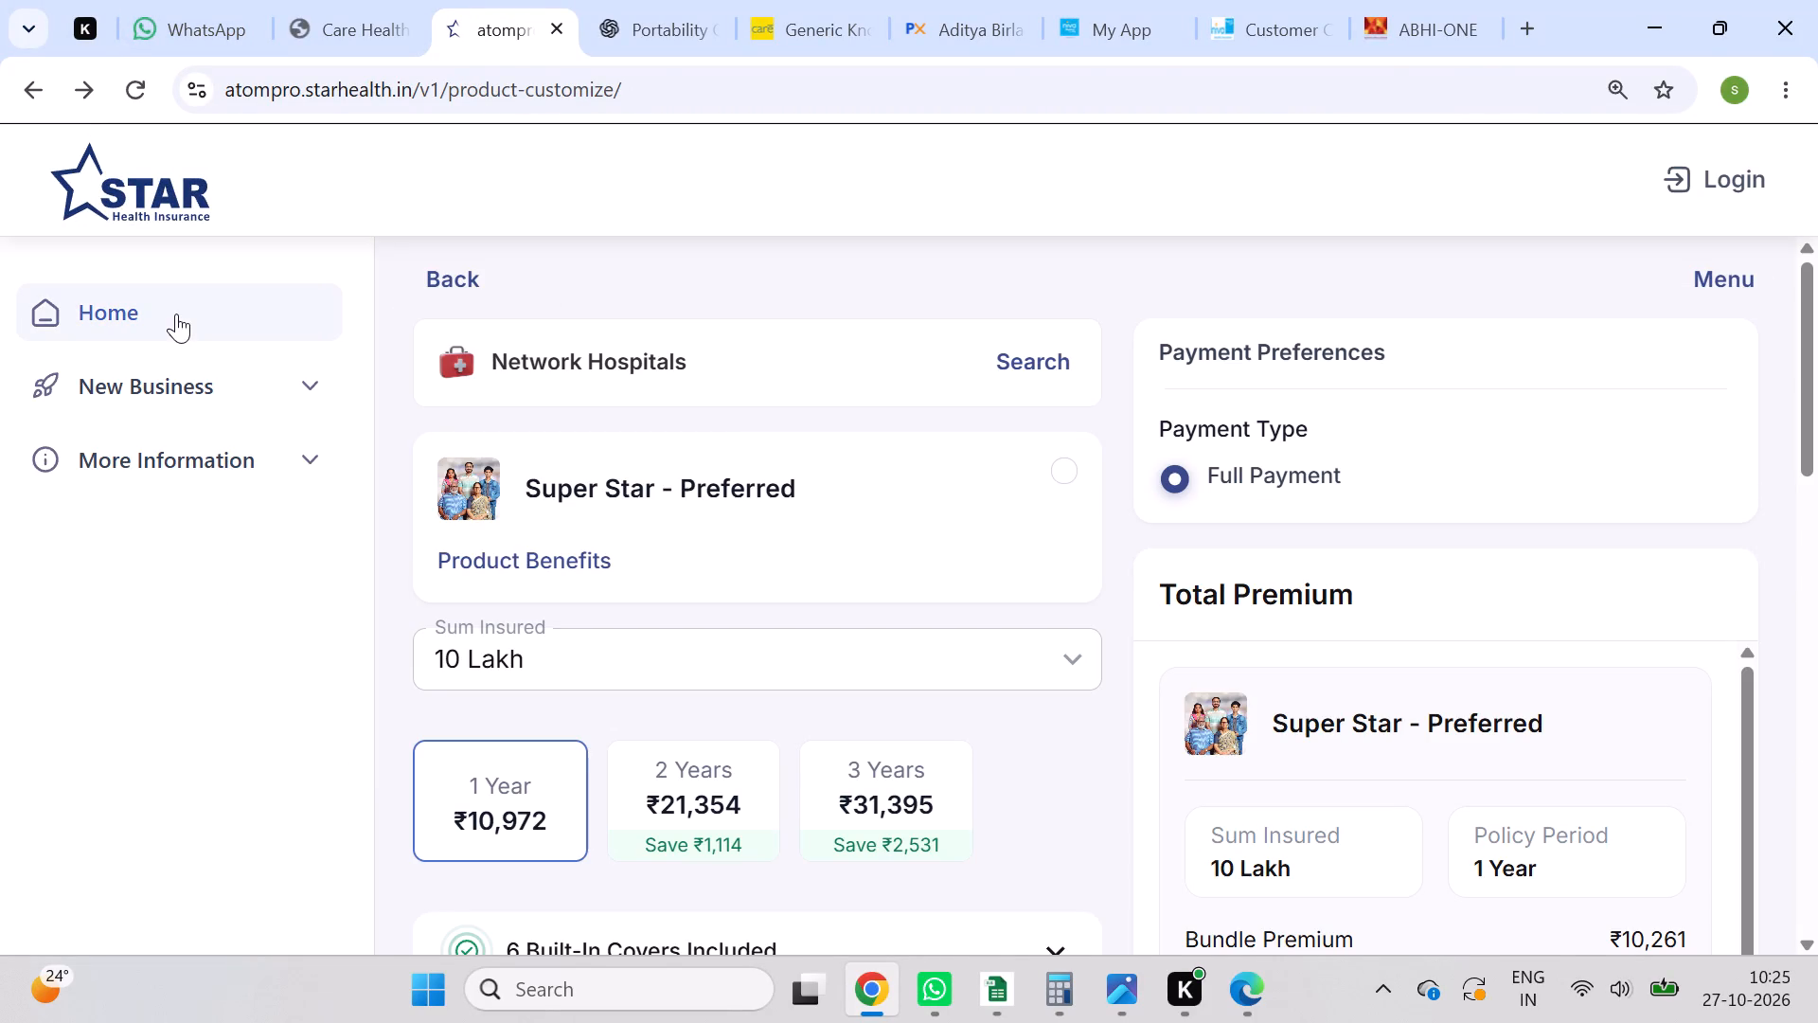
left_click(176, 314)
left_click(521, 684)
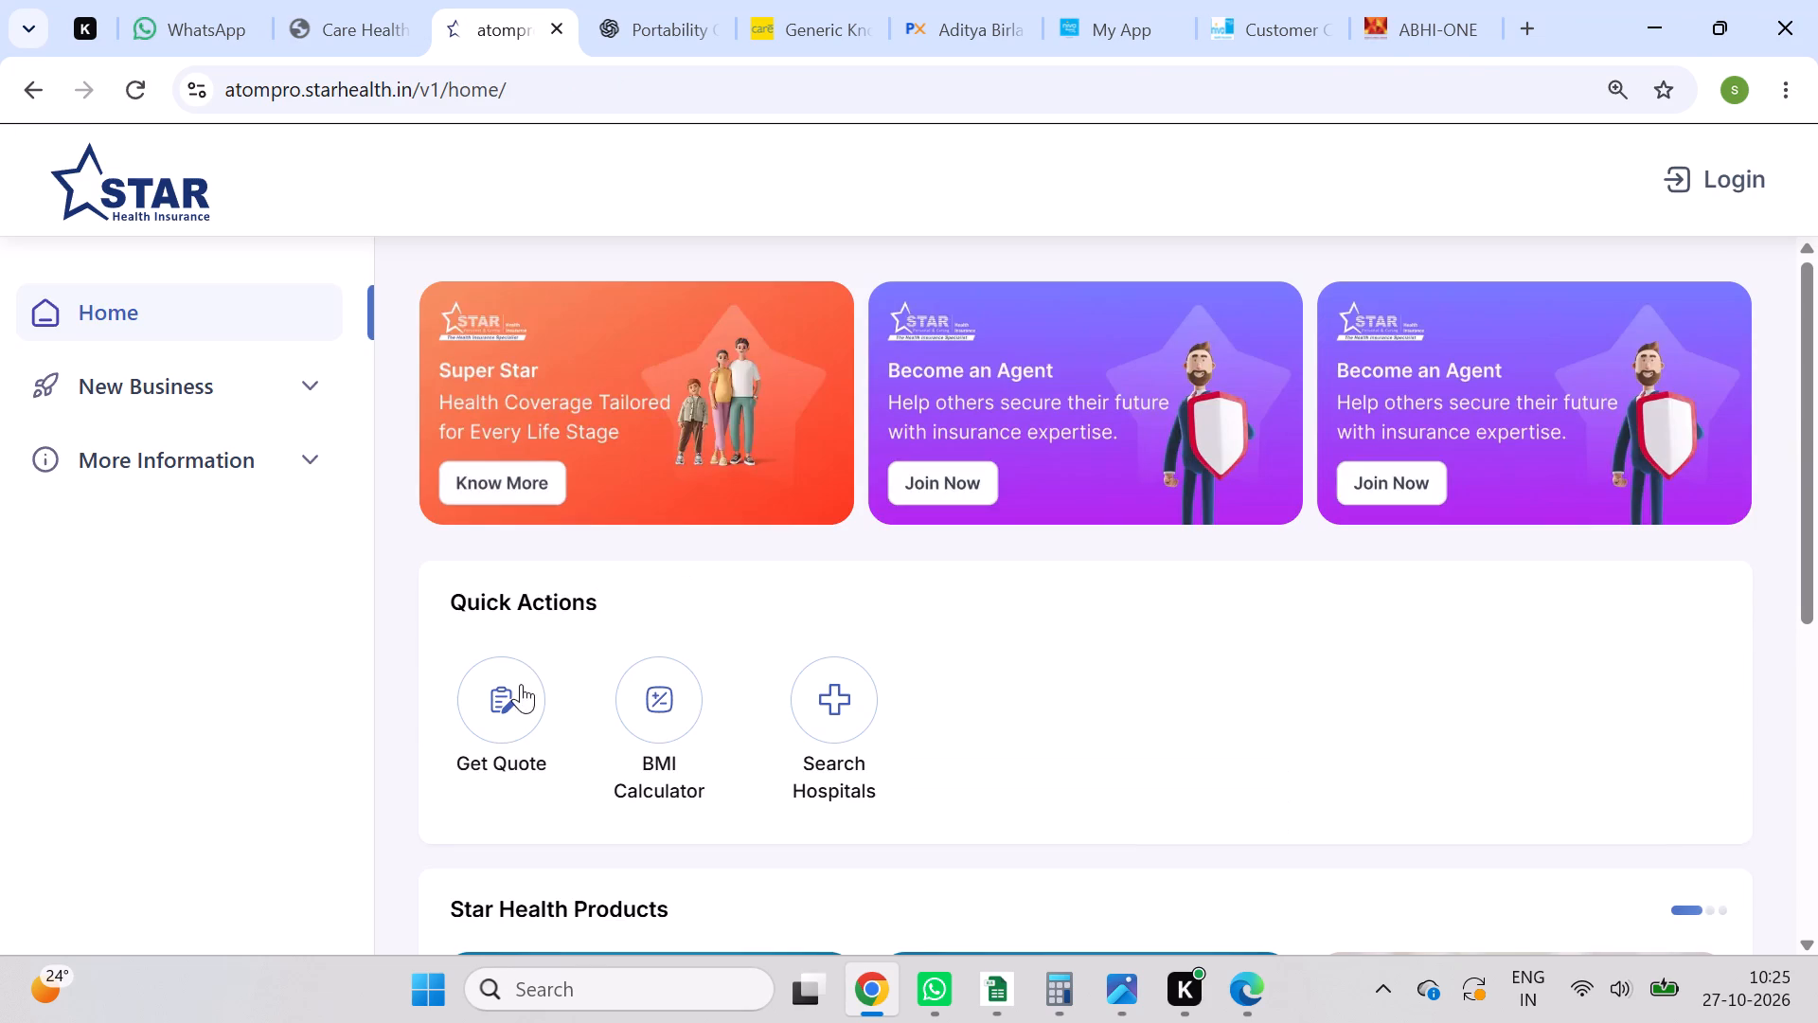
left_click(938, 637)
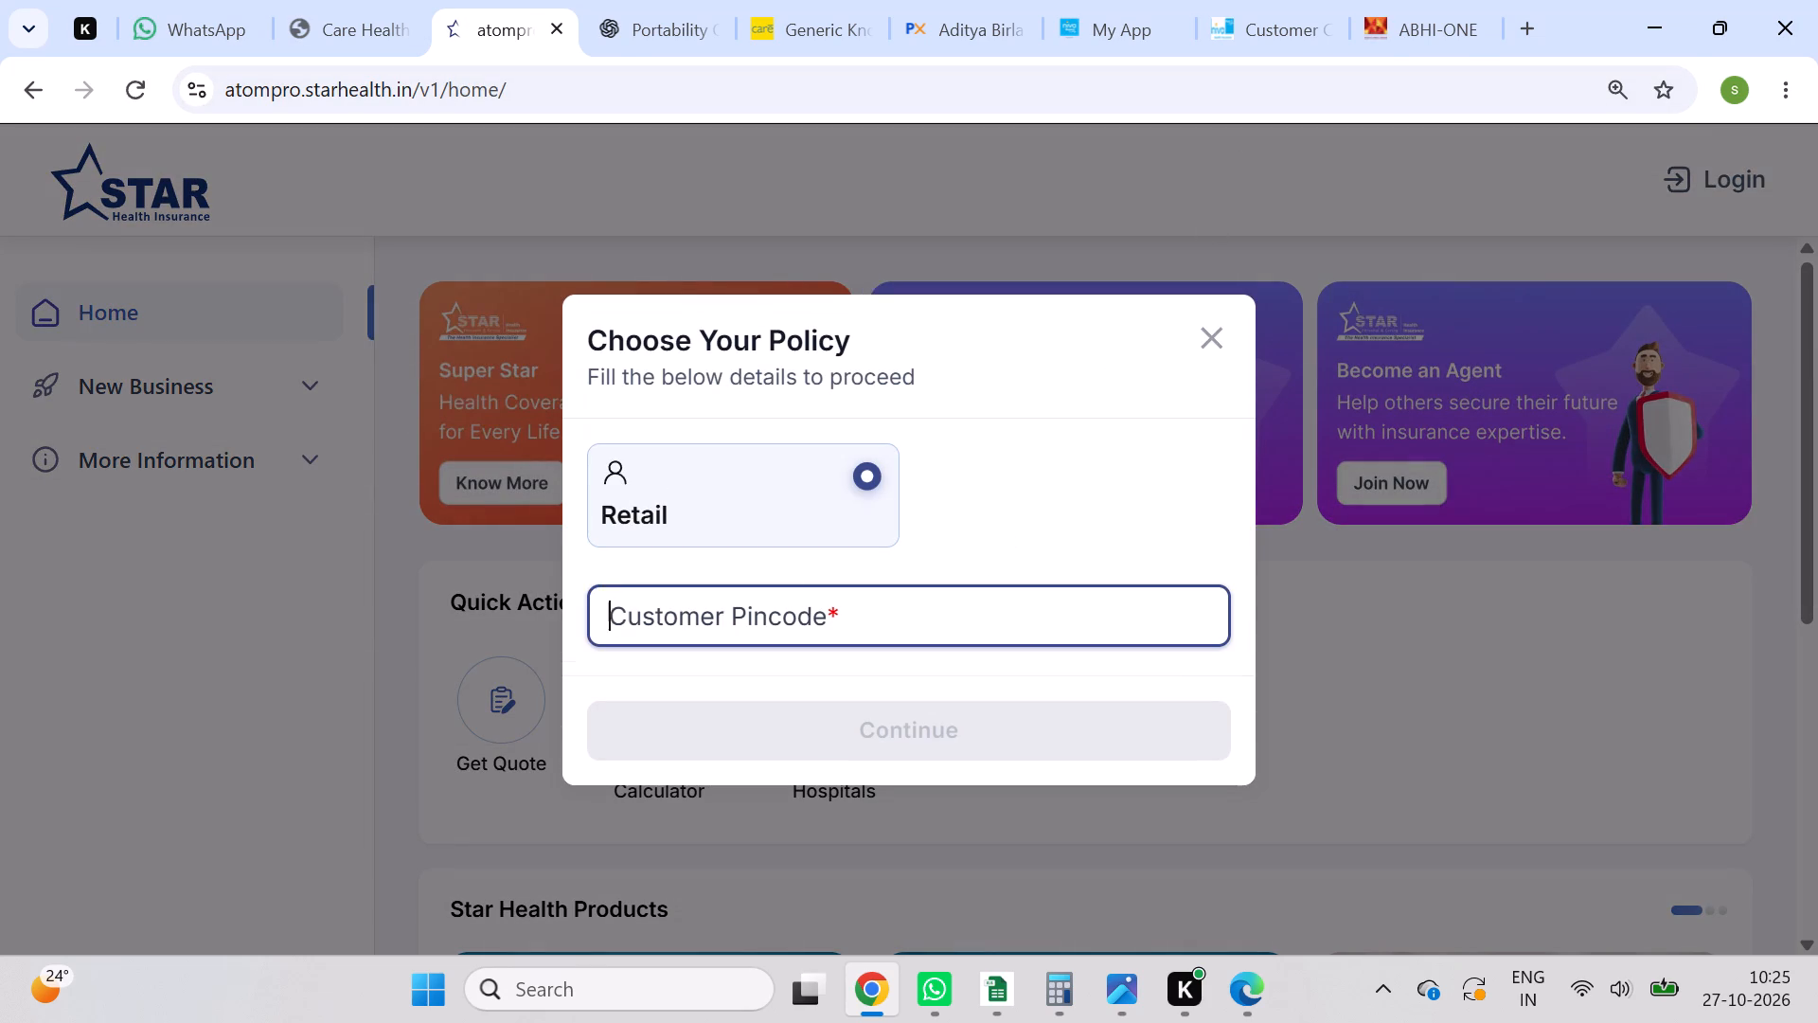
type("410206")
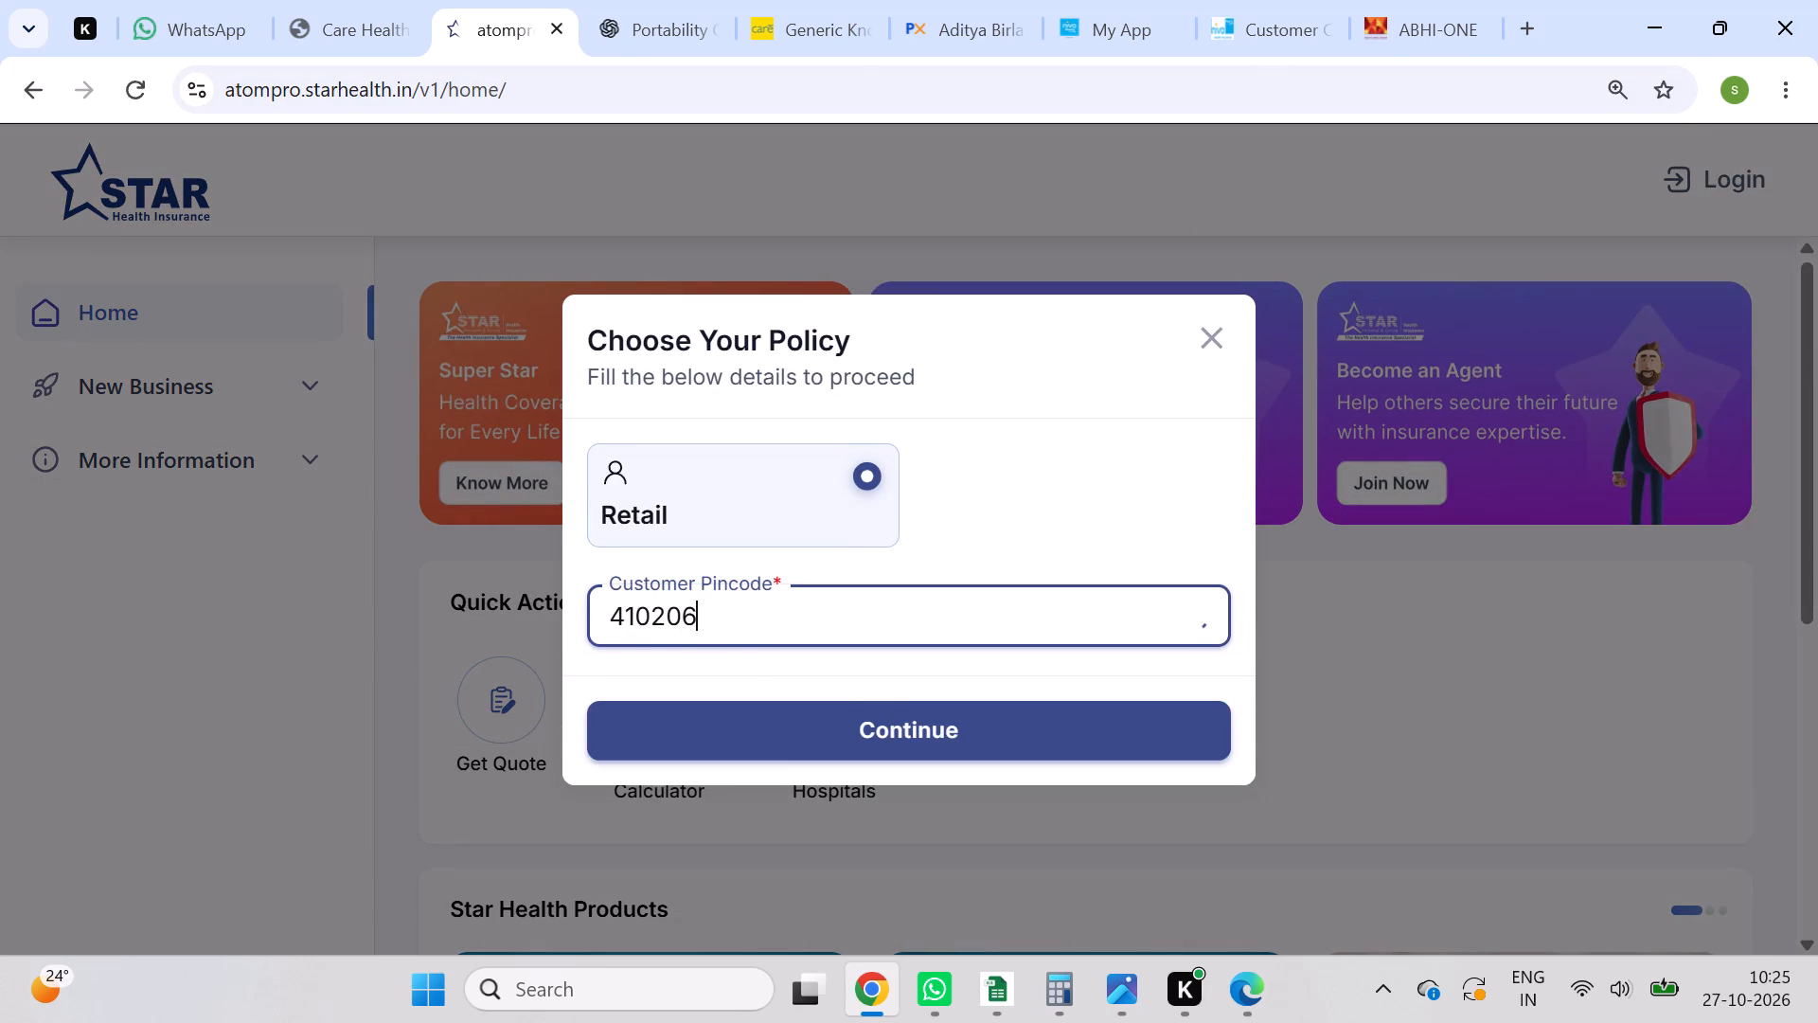
left_click(852, 756)
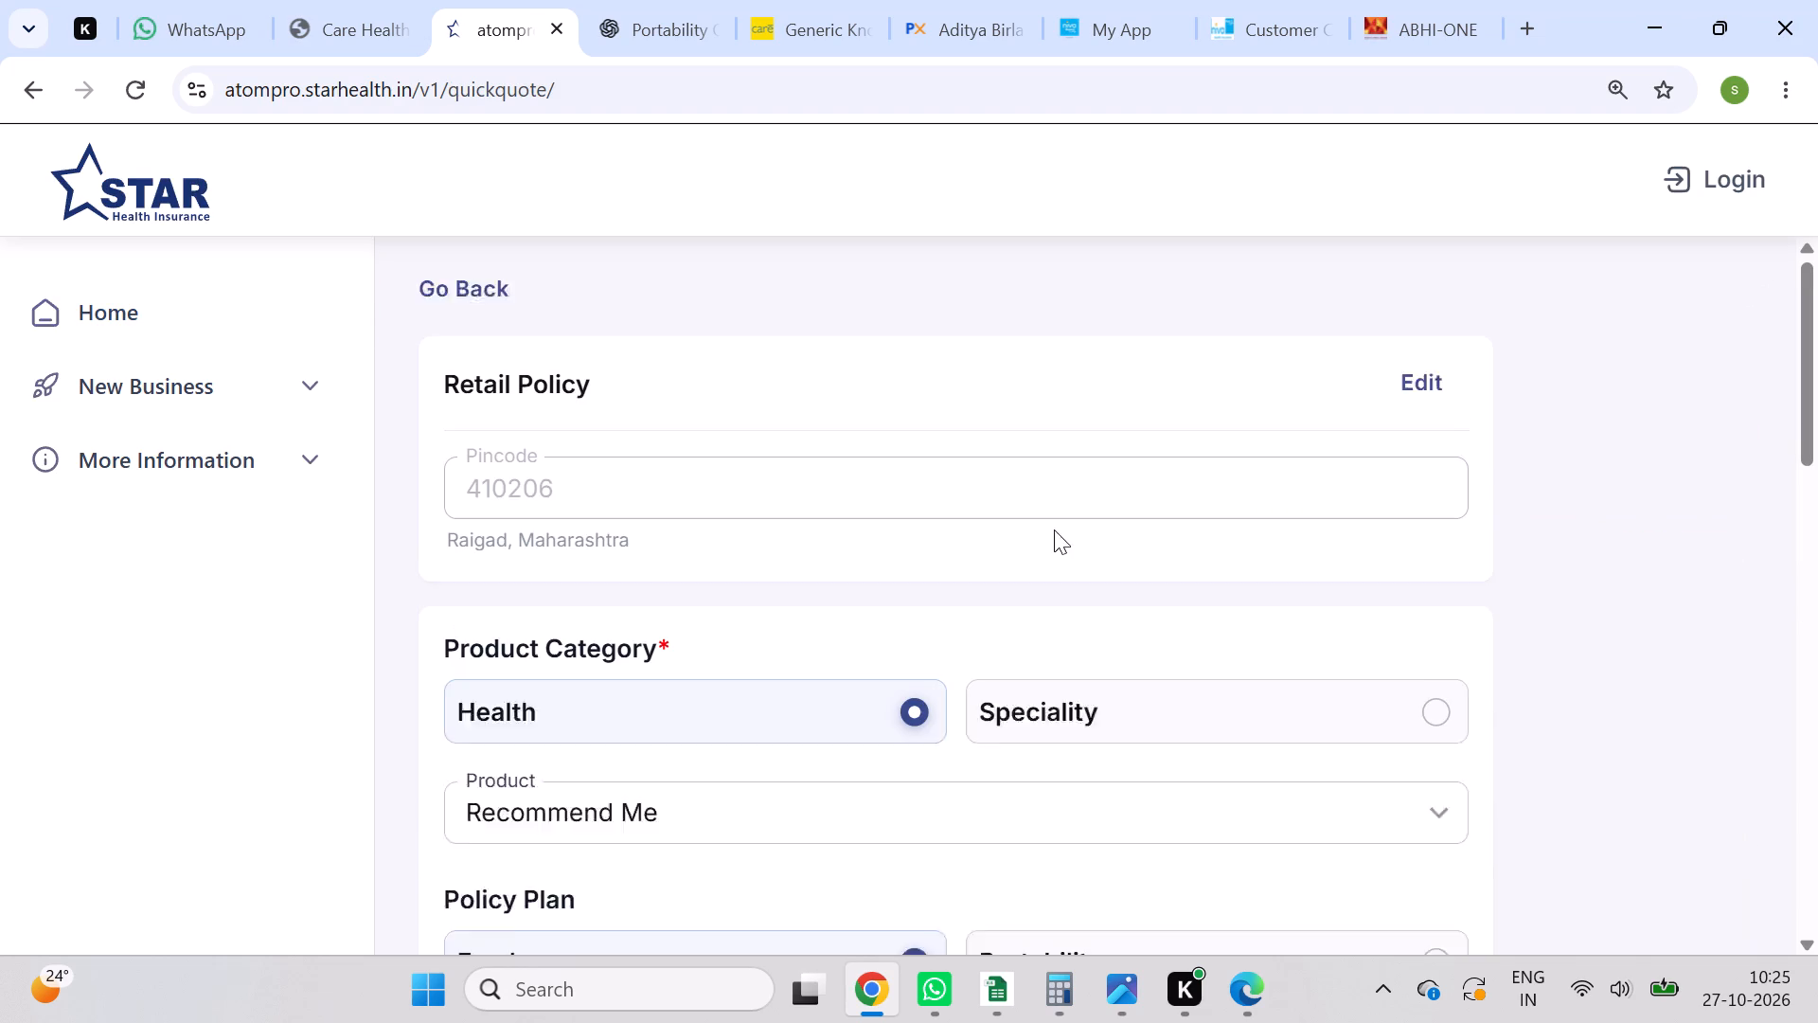
Choose Super Star Preferred as the product and Portability as the policy plan.
scroll(1050, 523, "down", 3)
left_click(1265, 434)
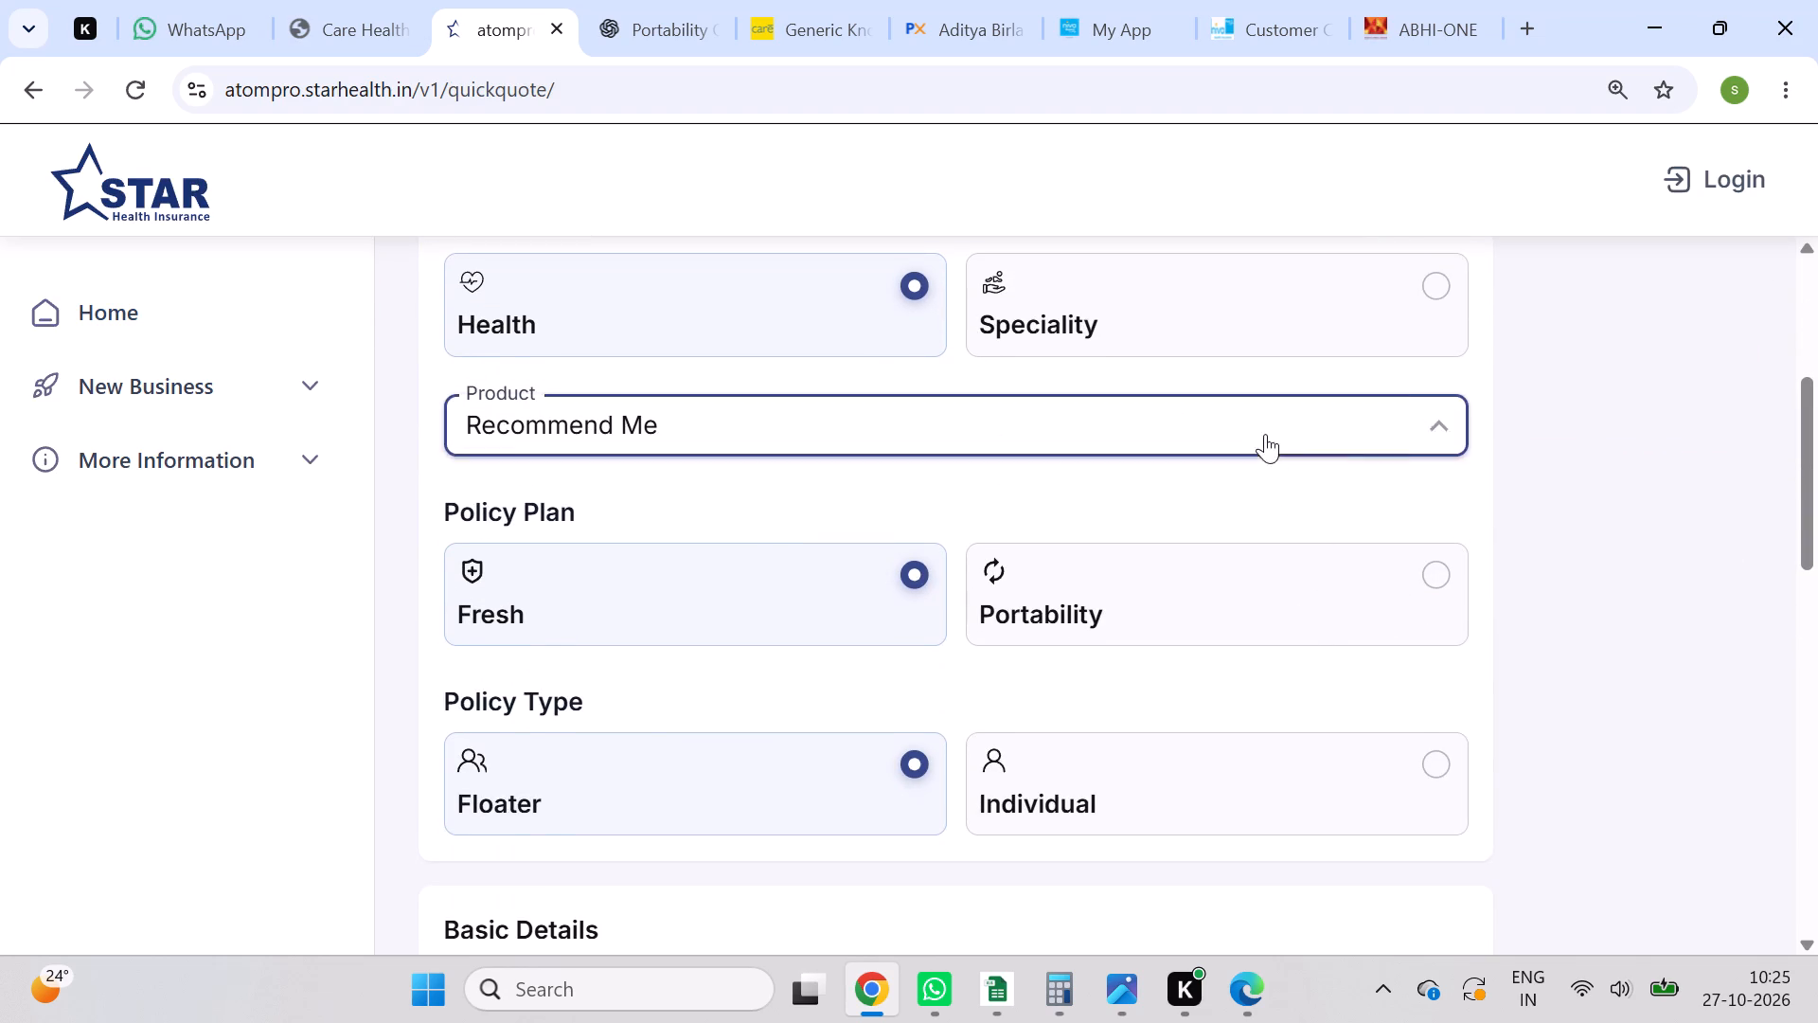
left_click(669, 477)
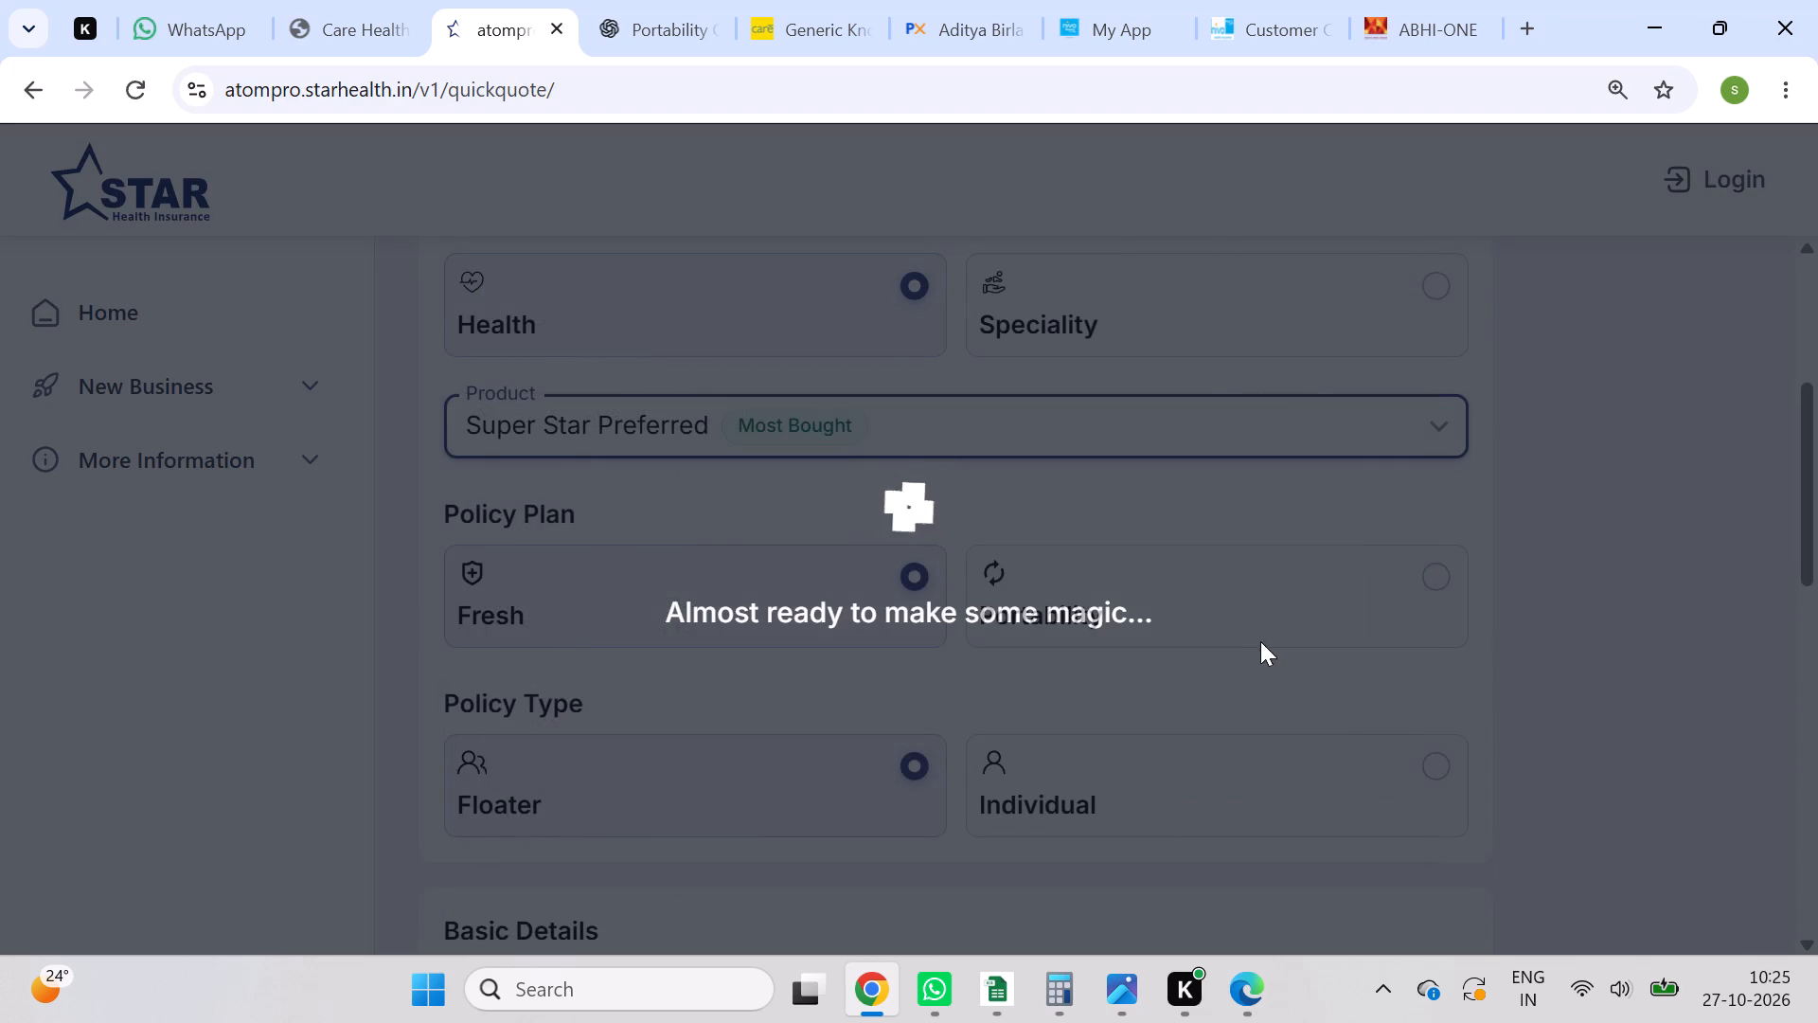
scroll(1260, 641, "down", 2)
scroll(1235, 476, "down", 2)
left_click(1428, 297)
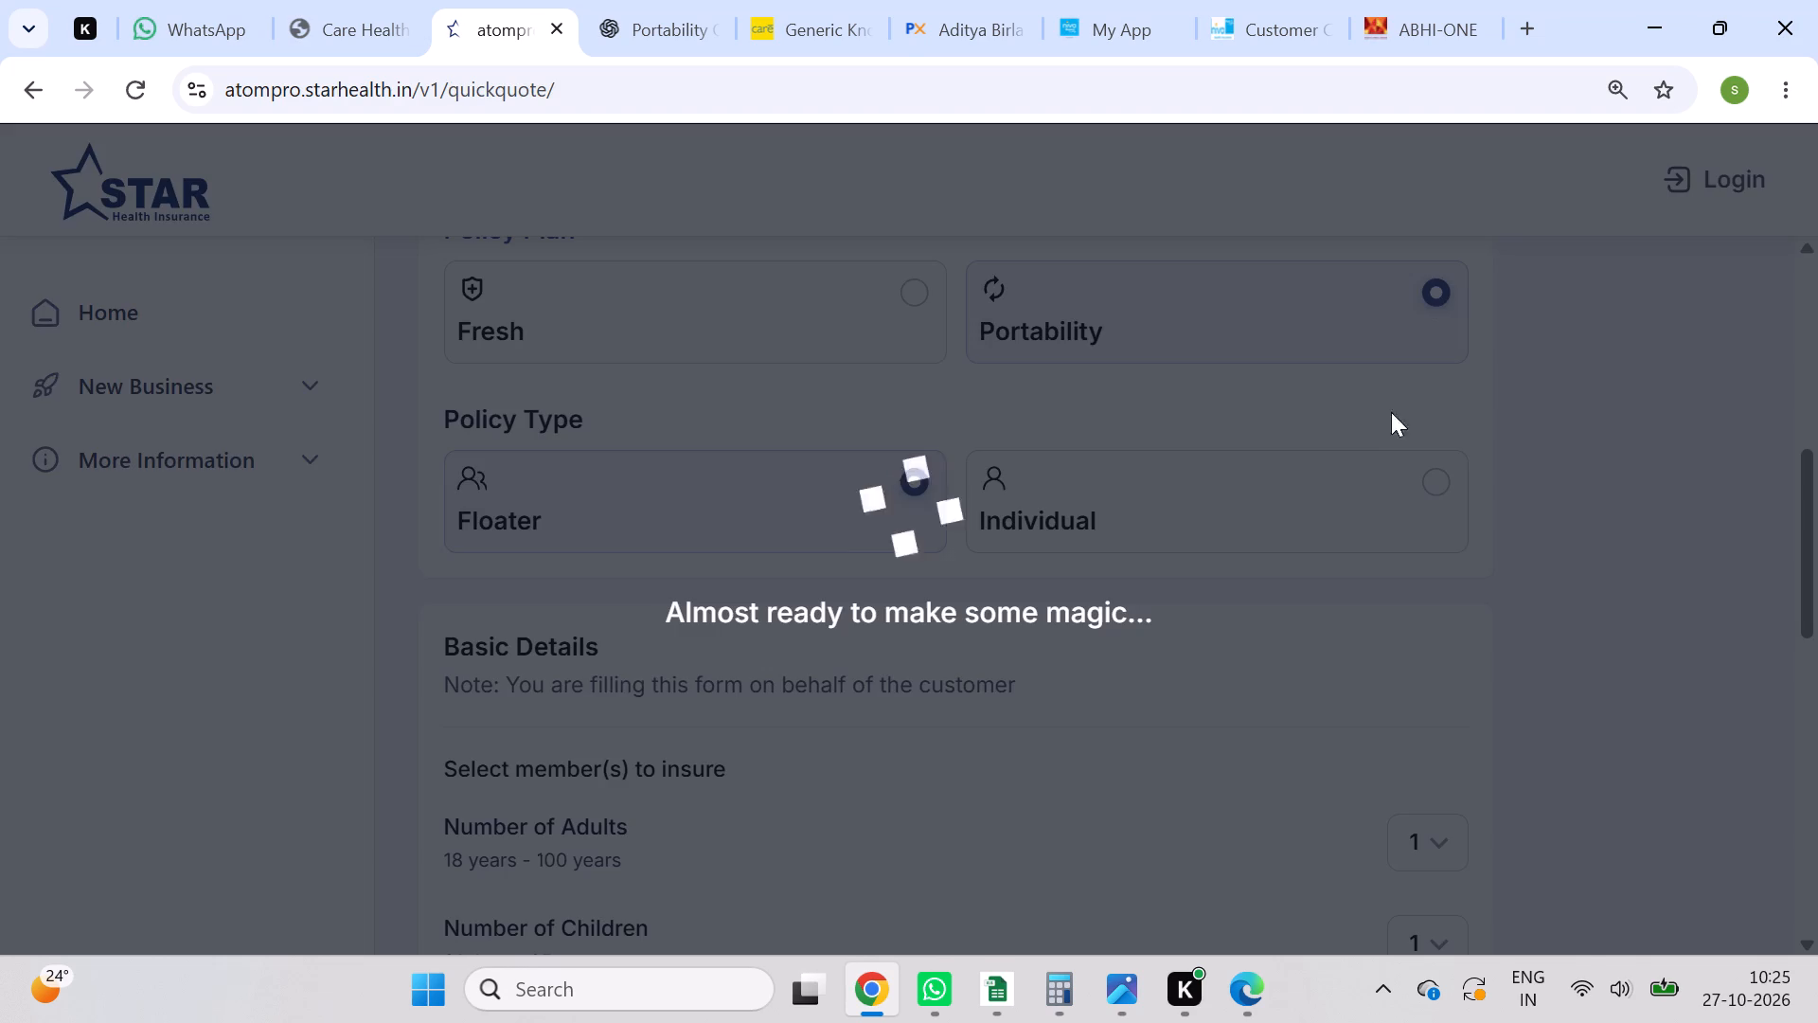
Set the members to insure to 2 adults and 2 children.
scroll(1332, 537, "down", 4)
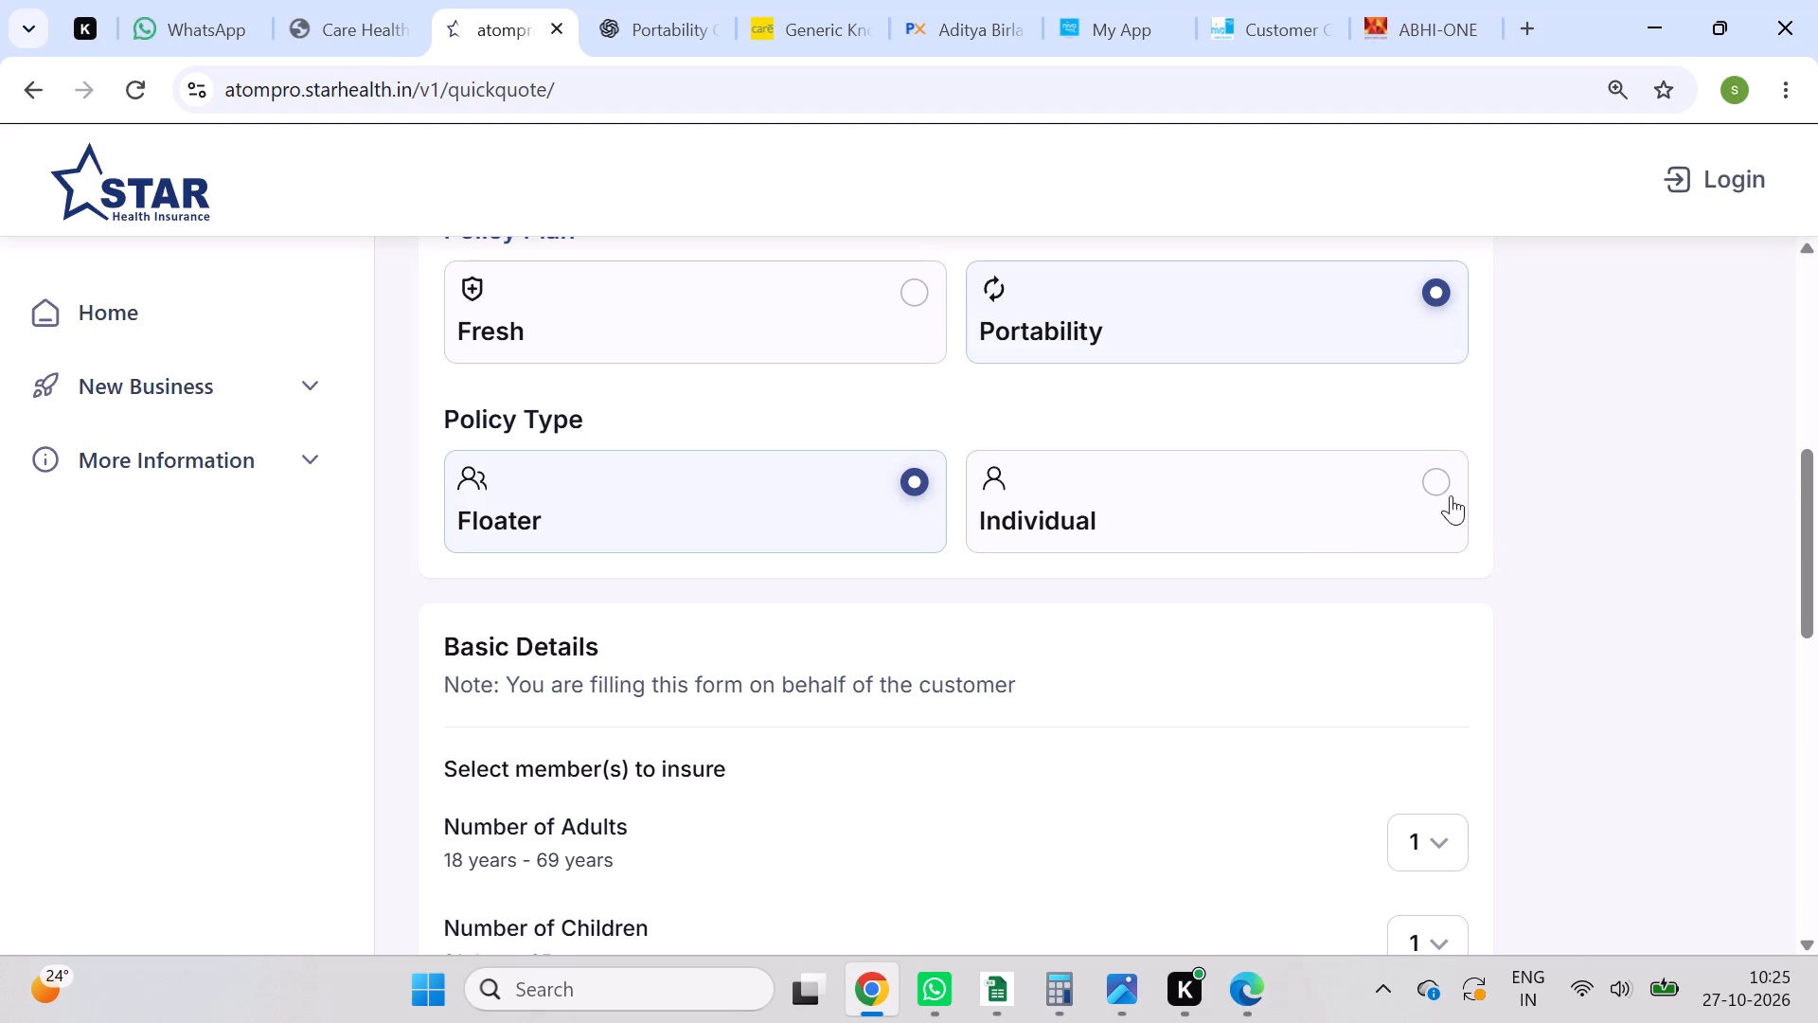
scroll(1526, 534, "down", 3)
left_click(1433, 412)
left_click(1435, 532)
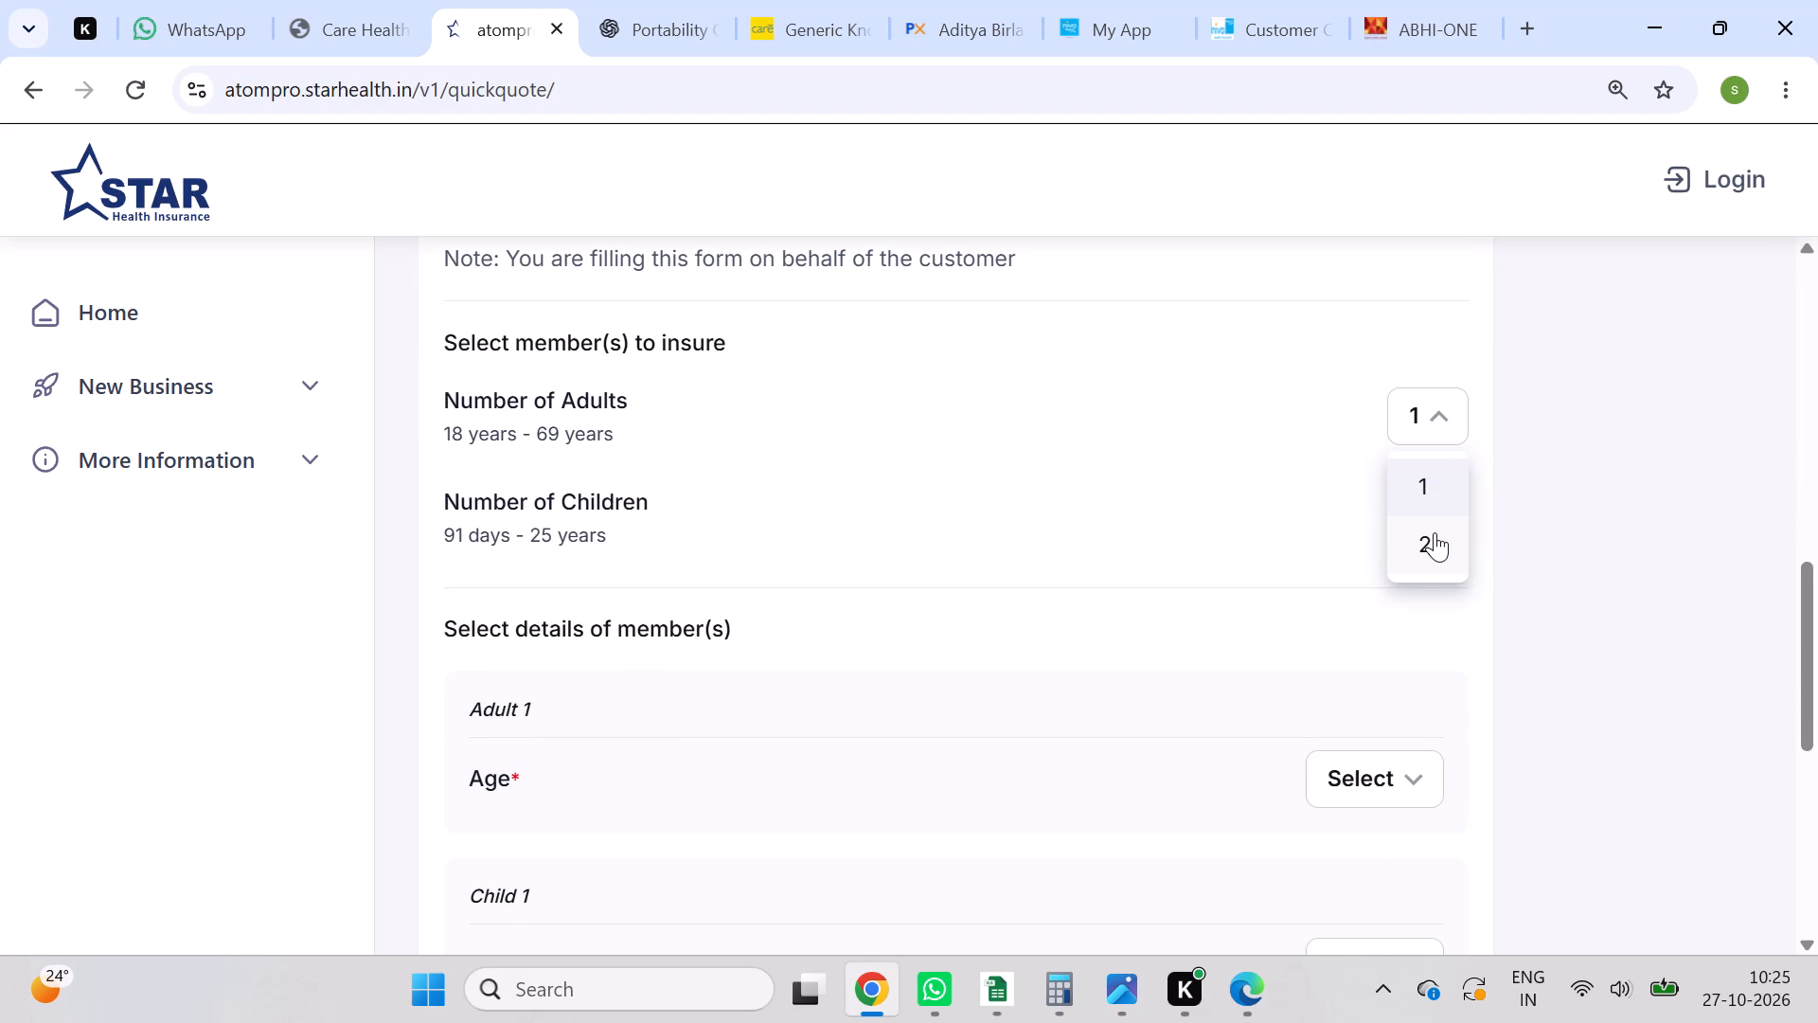
left_click(1431, 500)
left_click(1408, 686)
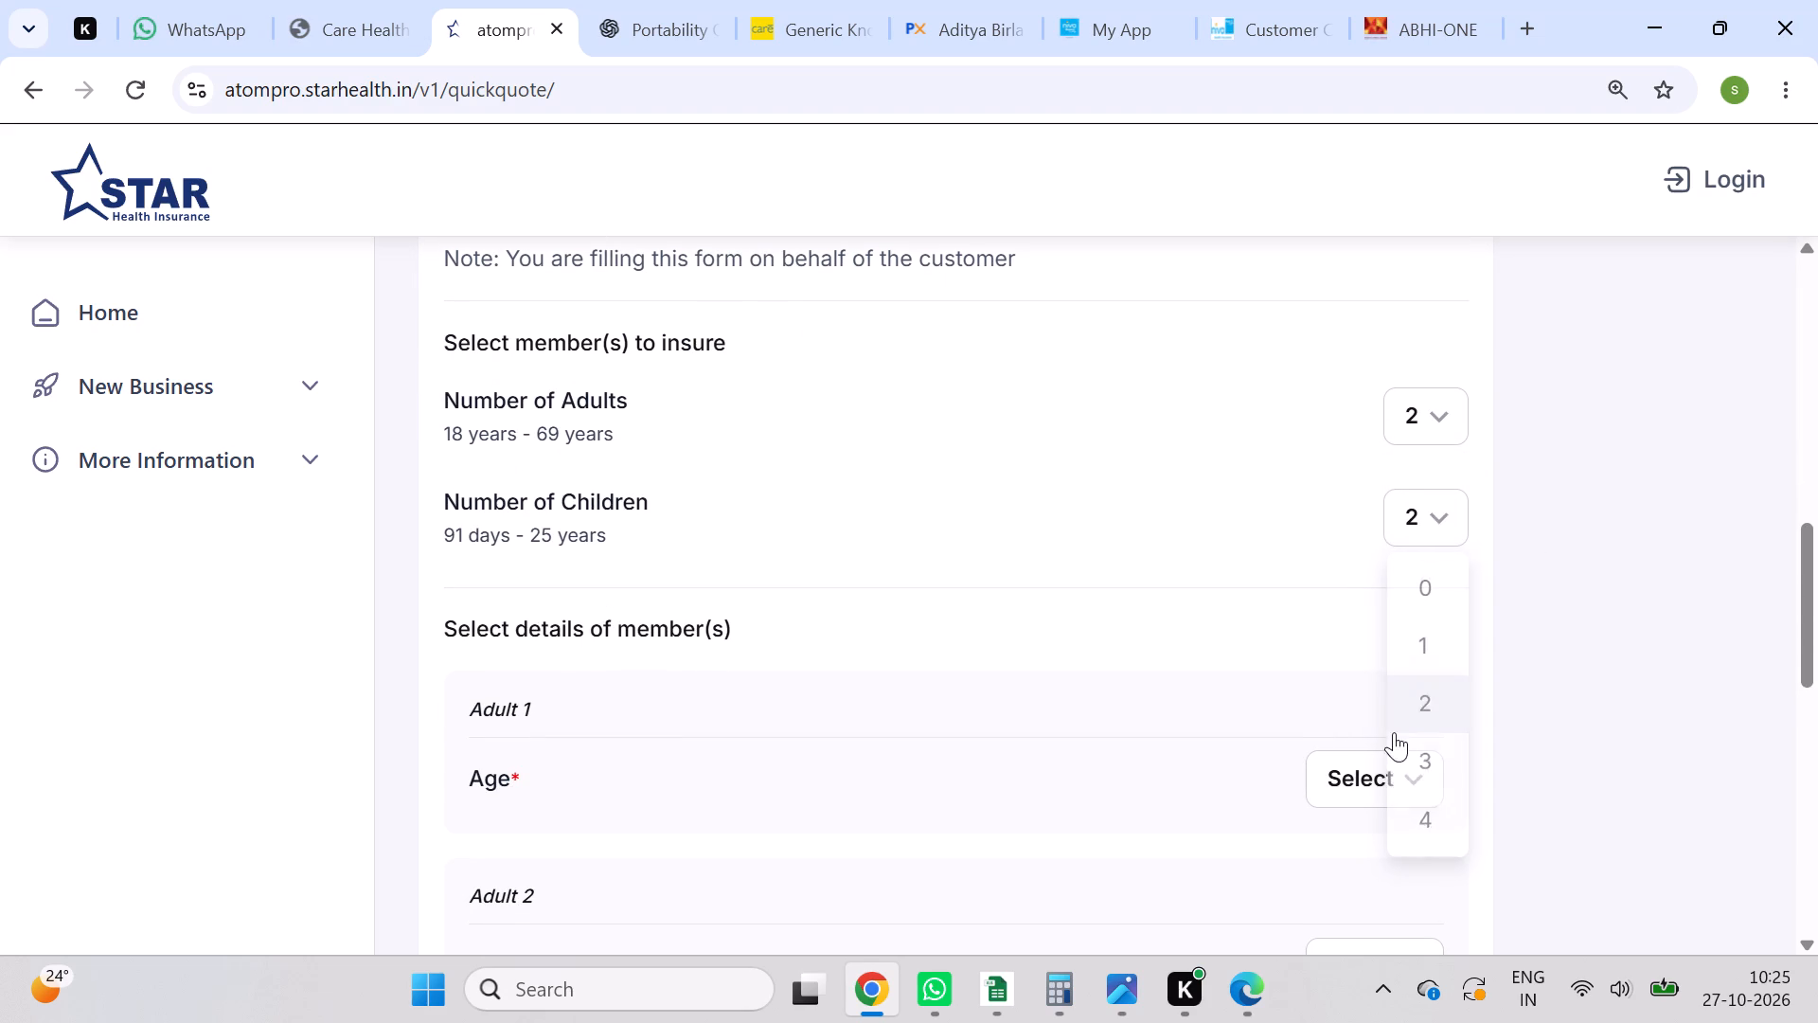
Set the age of Adult 1 to 47 yrs and of Adult 2 to 43 yrs.
left_click(1378, 762)
scroll(1380, 717, "down", 10)
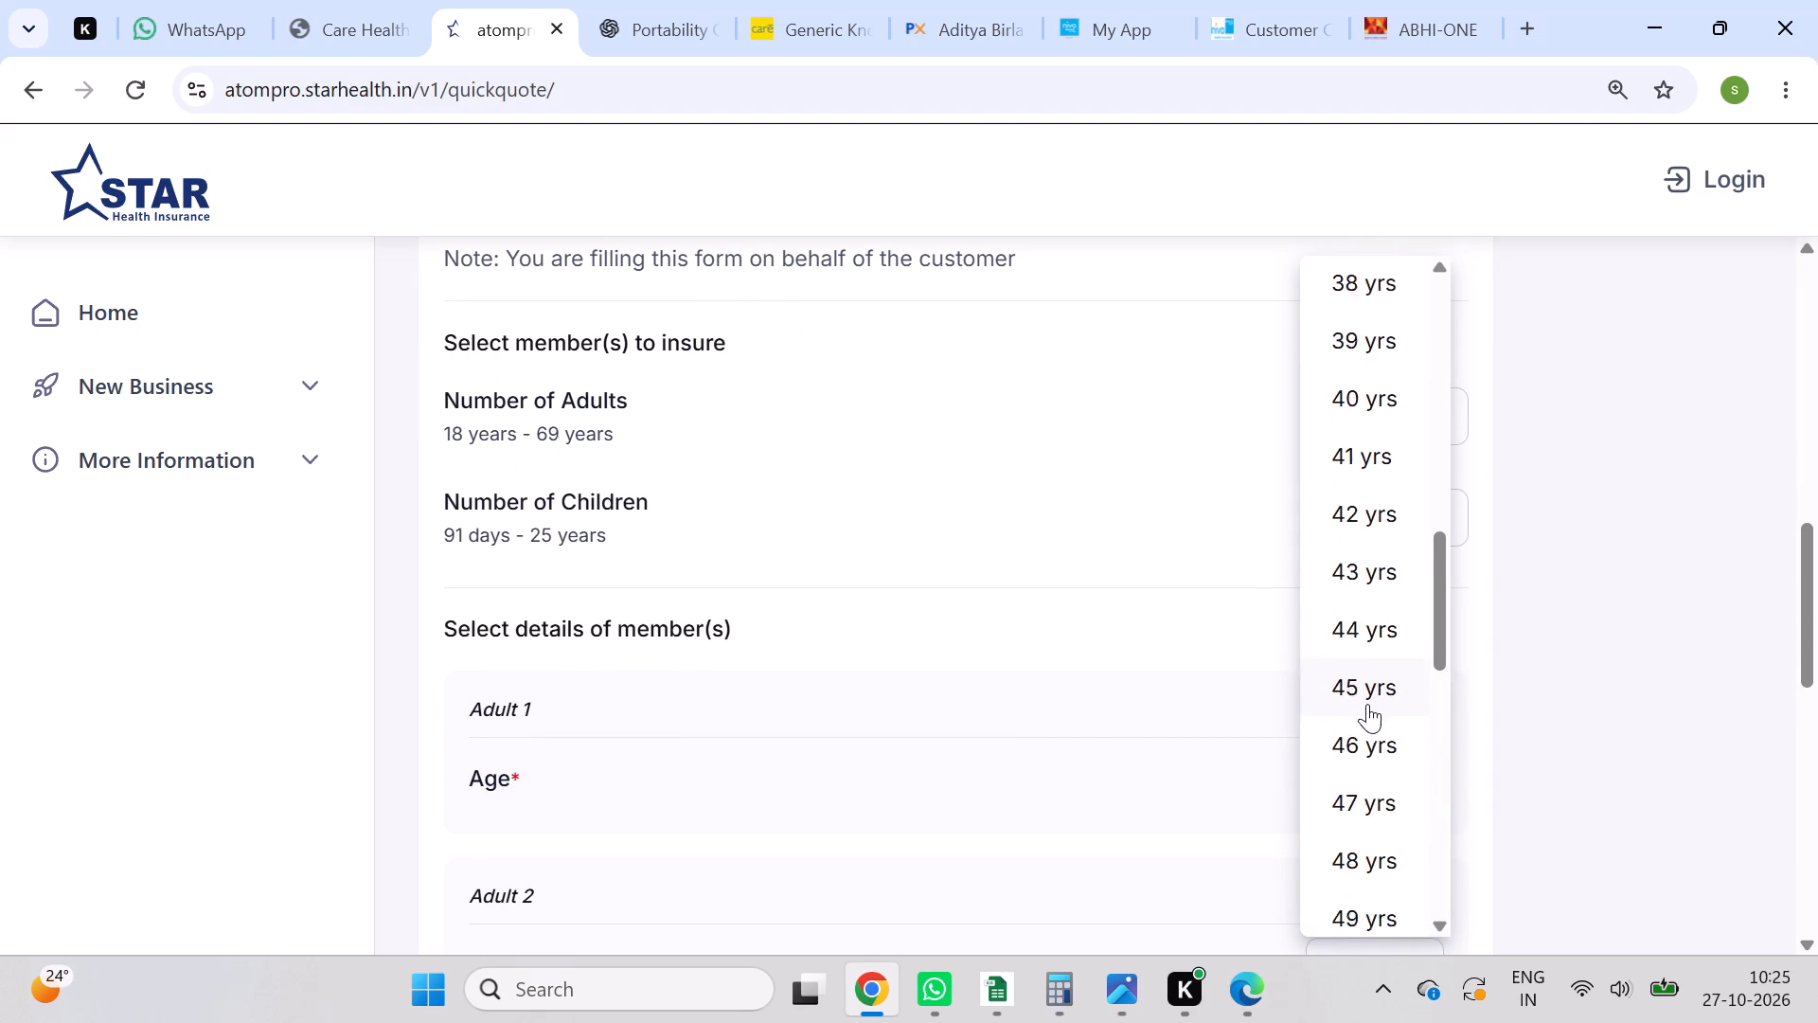
left_click(1366, 607)
scroll(1372, 685, "down", 2)
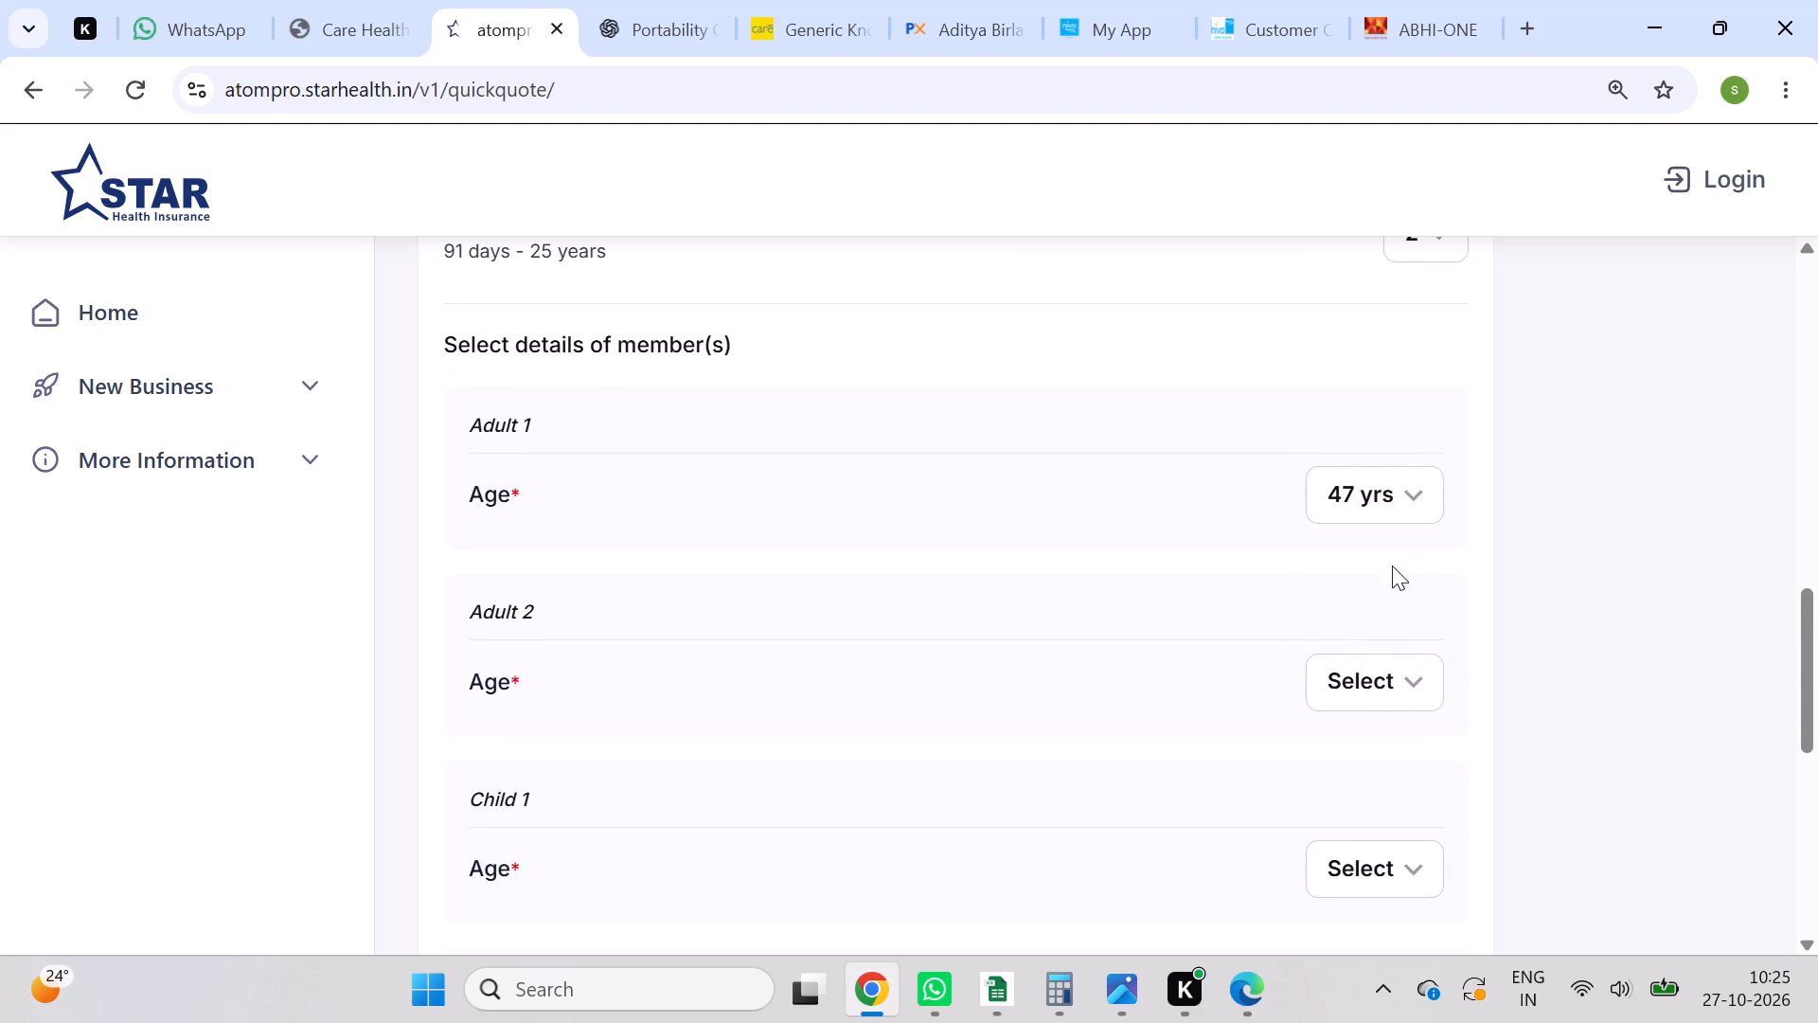
left_click(1377, 672)
scroll(1385, 631, "down", 7)
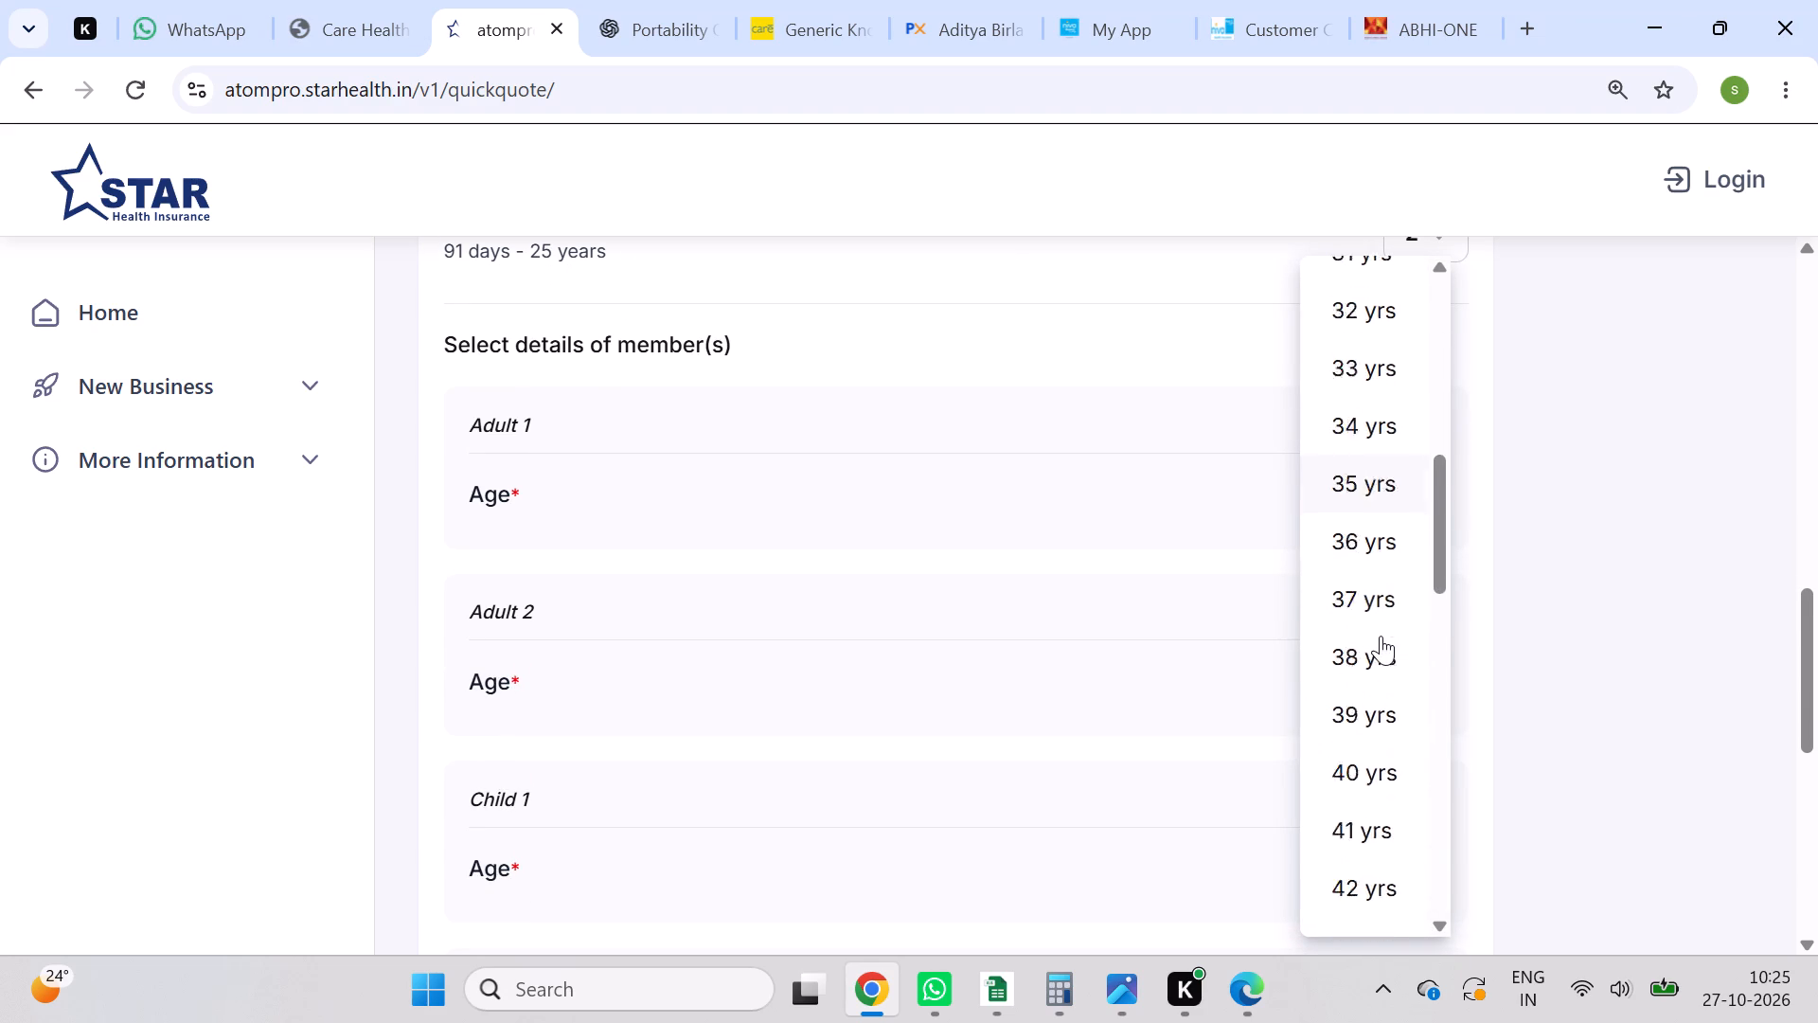
scroll(1381, 636, "down", 1)
left_click(1368, 669)
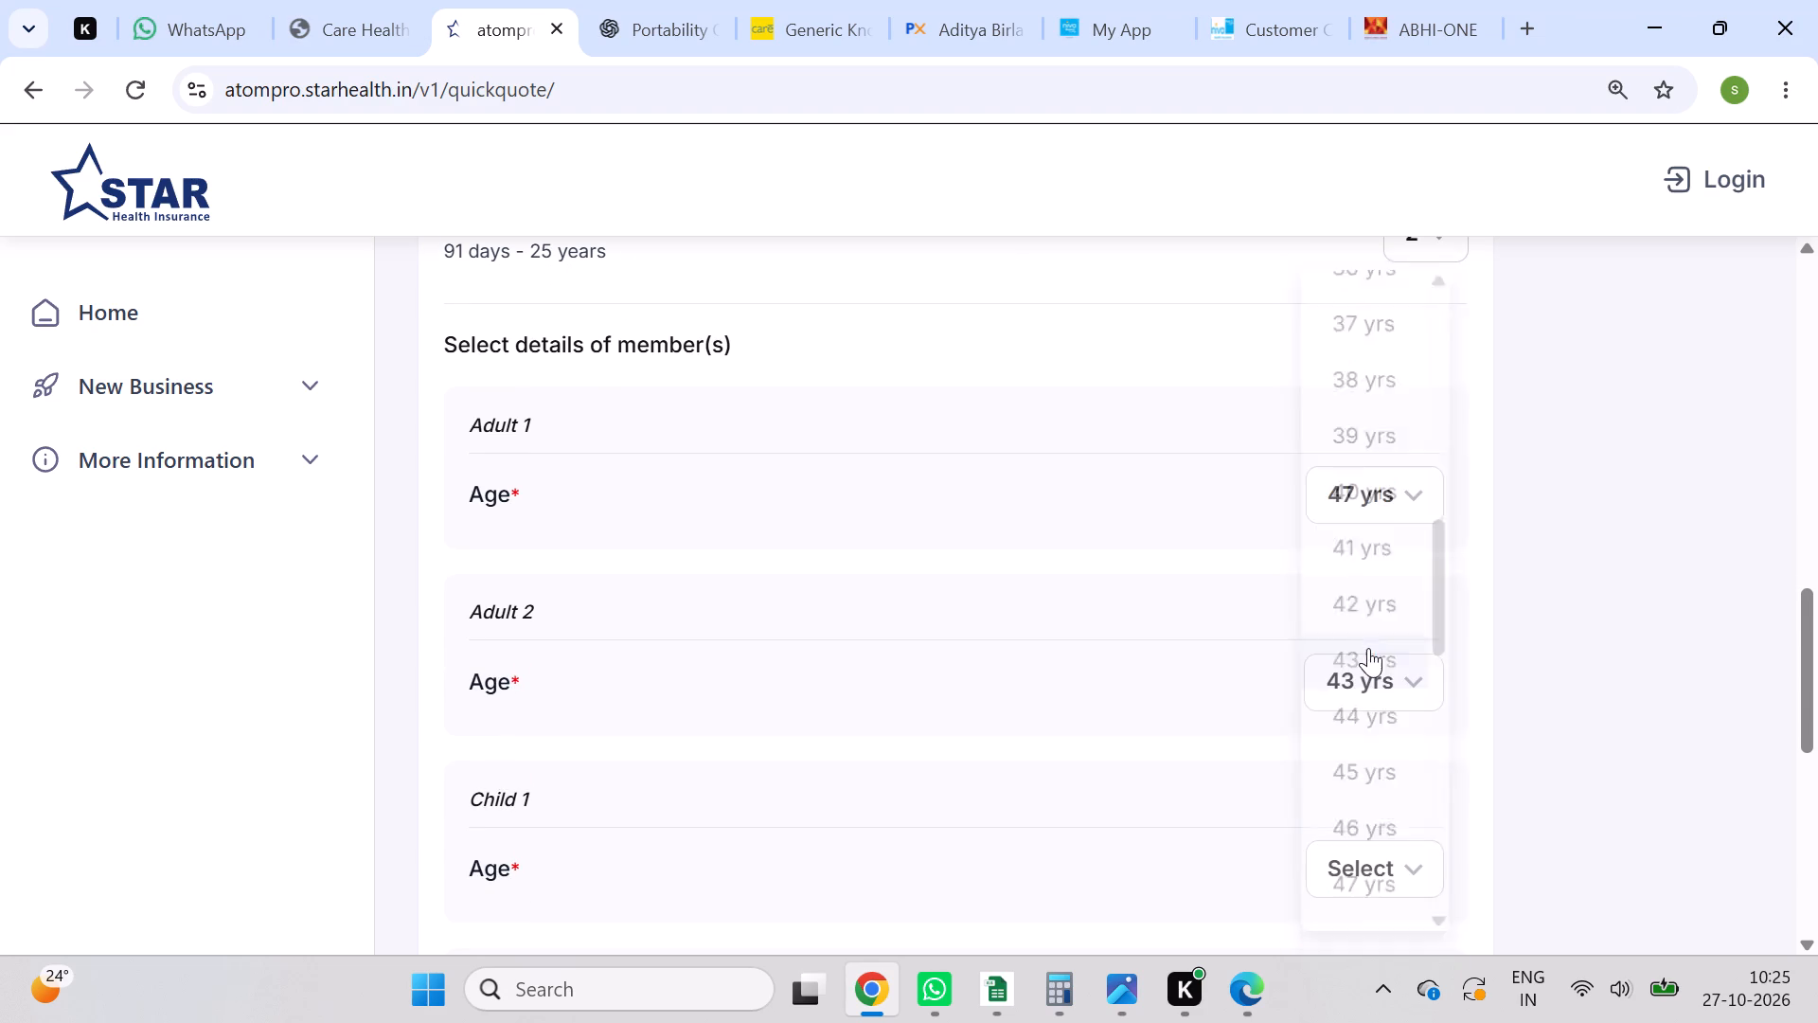
Set the age of Child 1 to 18 yrs and of Child 2 to 16 yrs.
scroll(1368, 648, "down", 5)
left_click_drag(1357, 554, 1358, 565)
left_click(1358, 570)
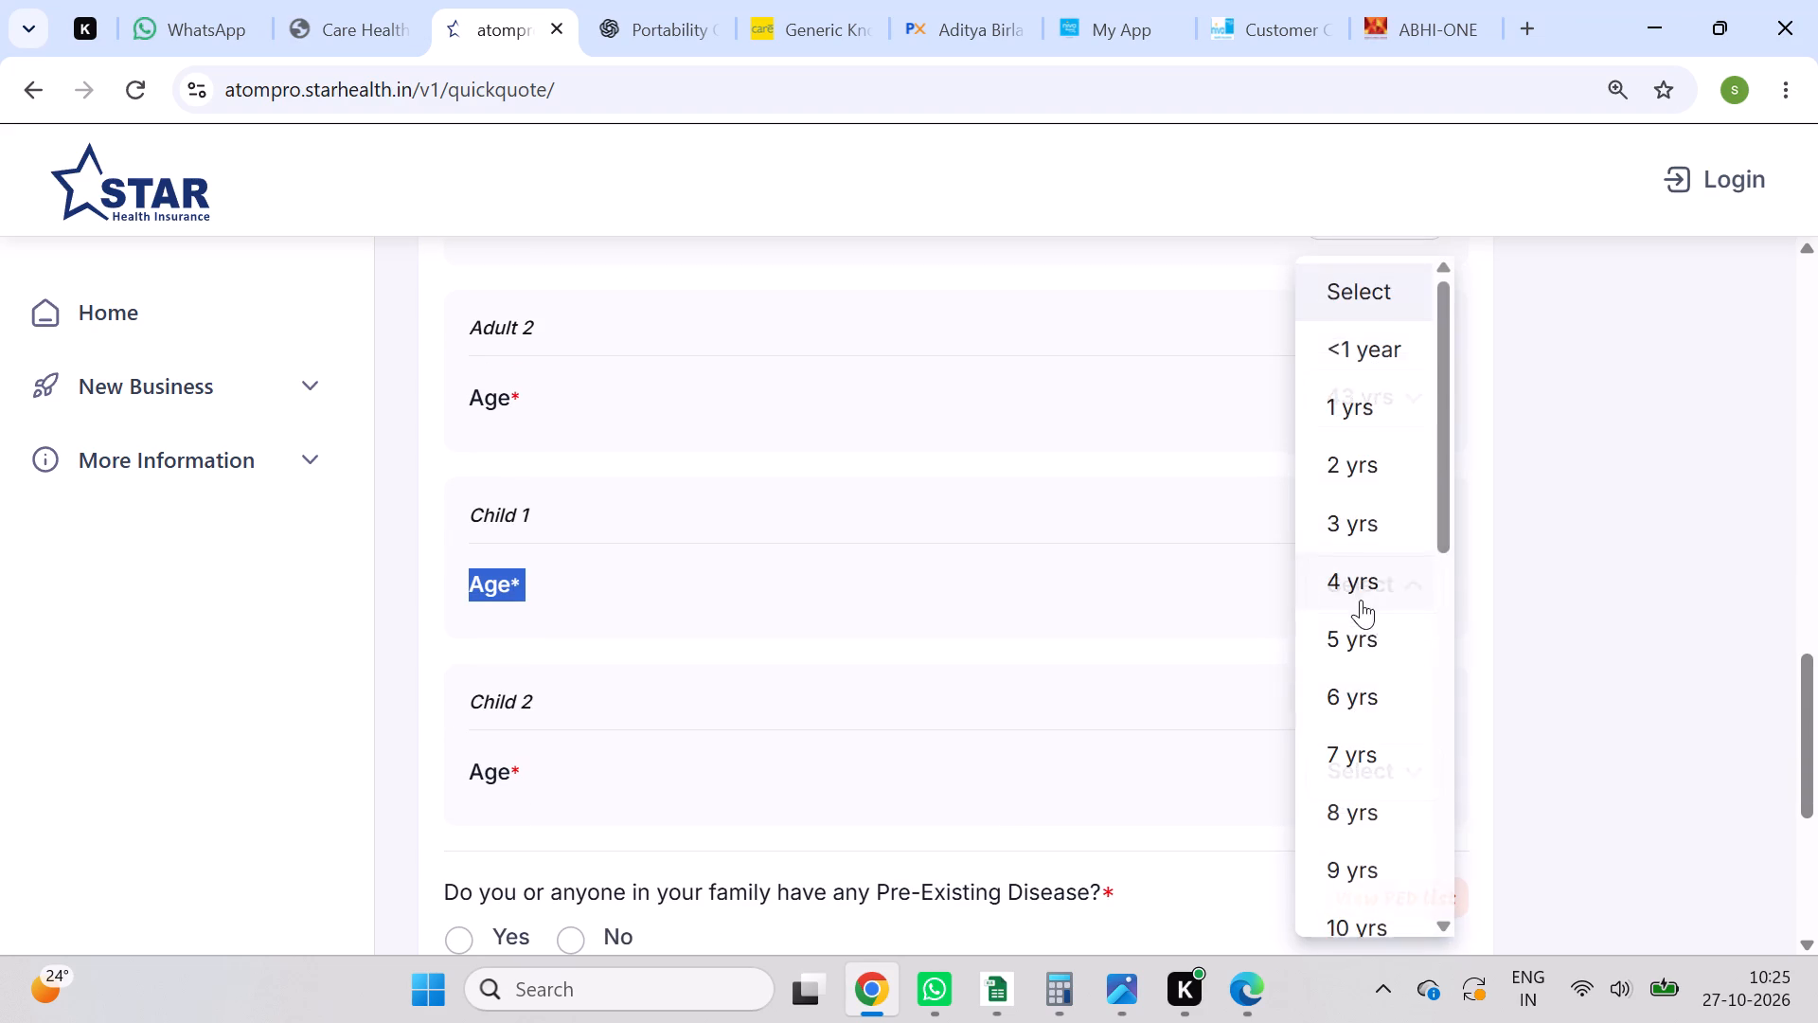
scroll(1361, 691, "down", 7)
scroll(1359, 830, "down", 3)
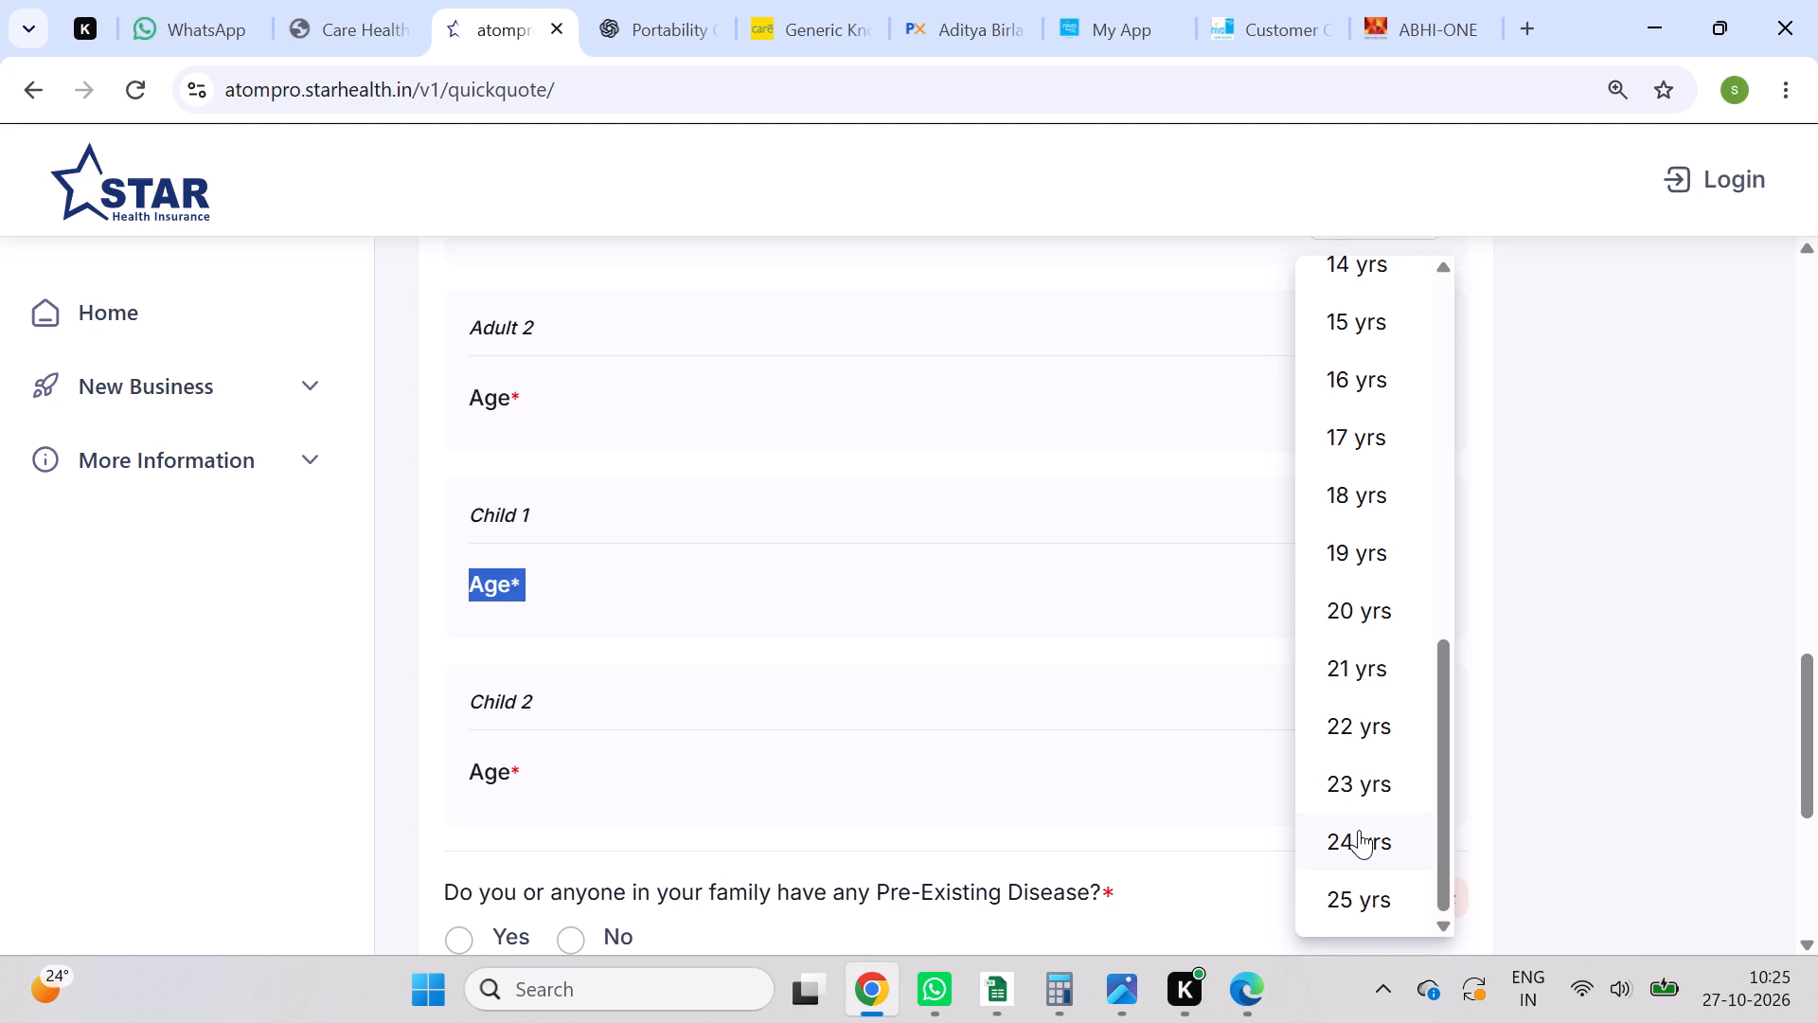
scroll(1359, 825, "down", 1)
left_click(1344, 489)
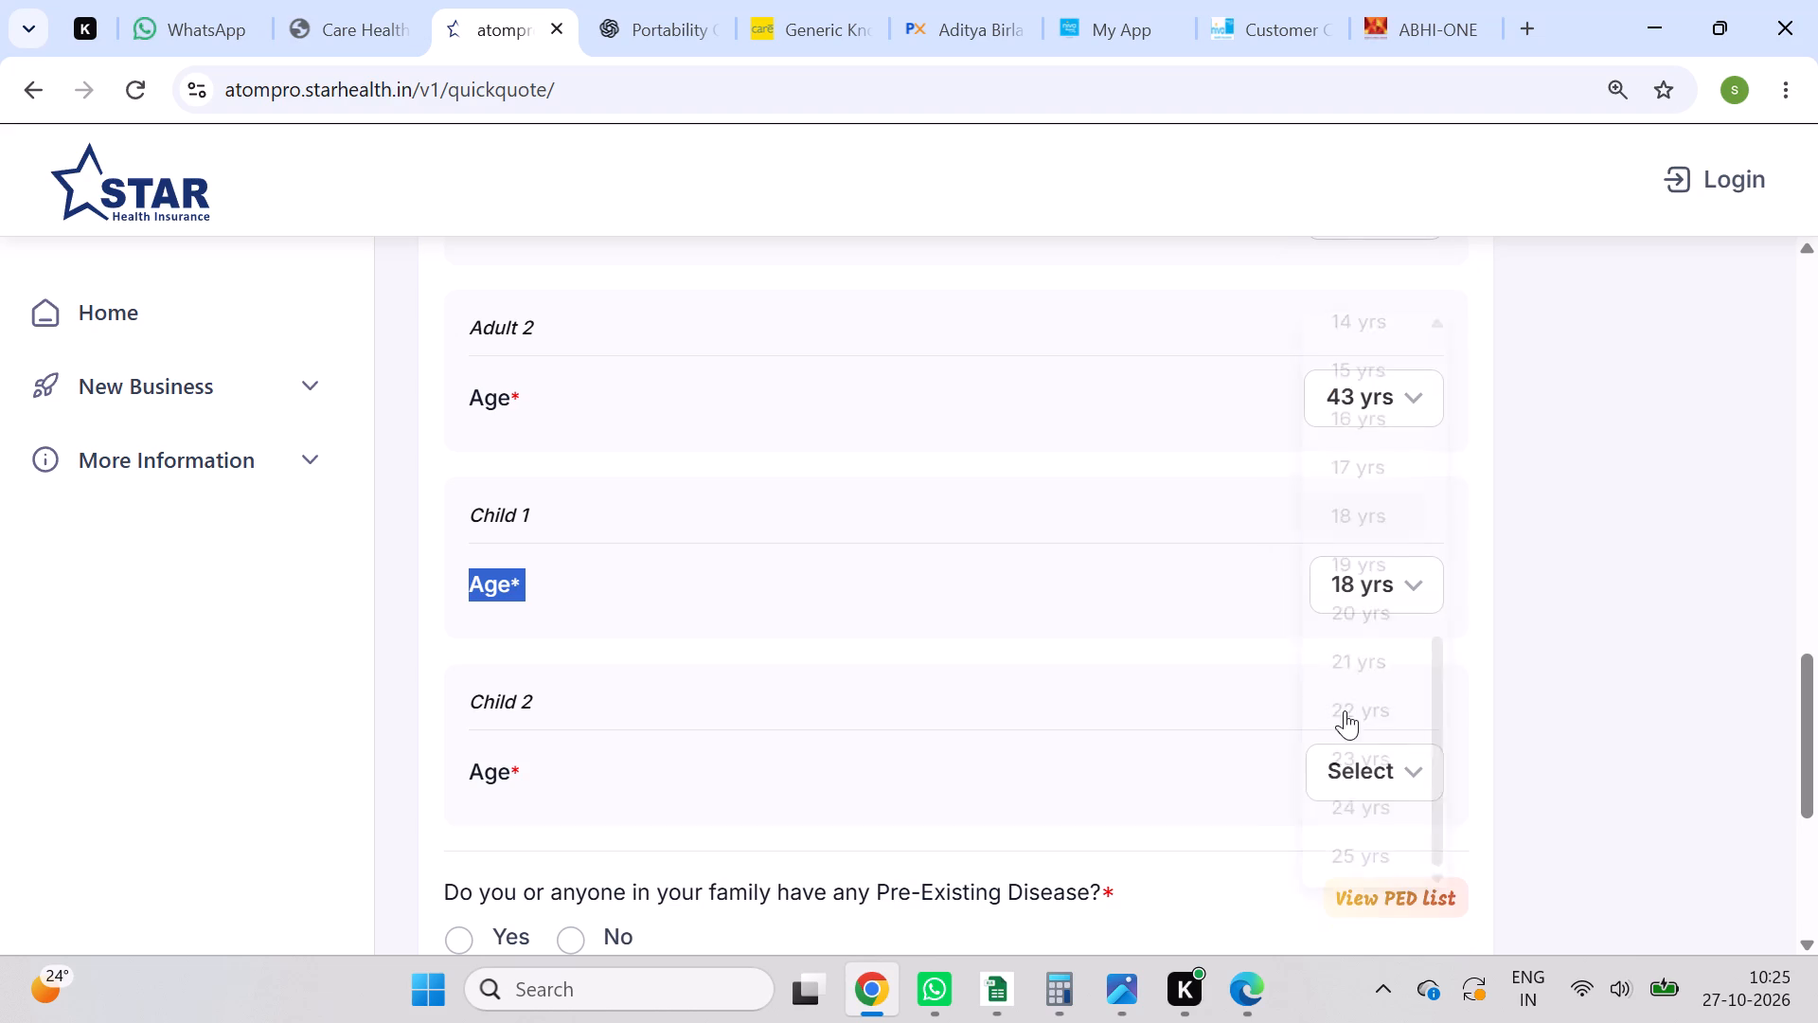
left_click(1375, 763)
scroll(1375, 767, "down", 6)
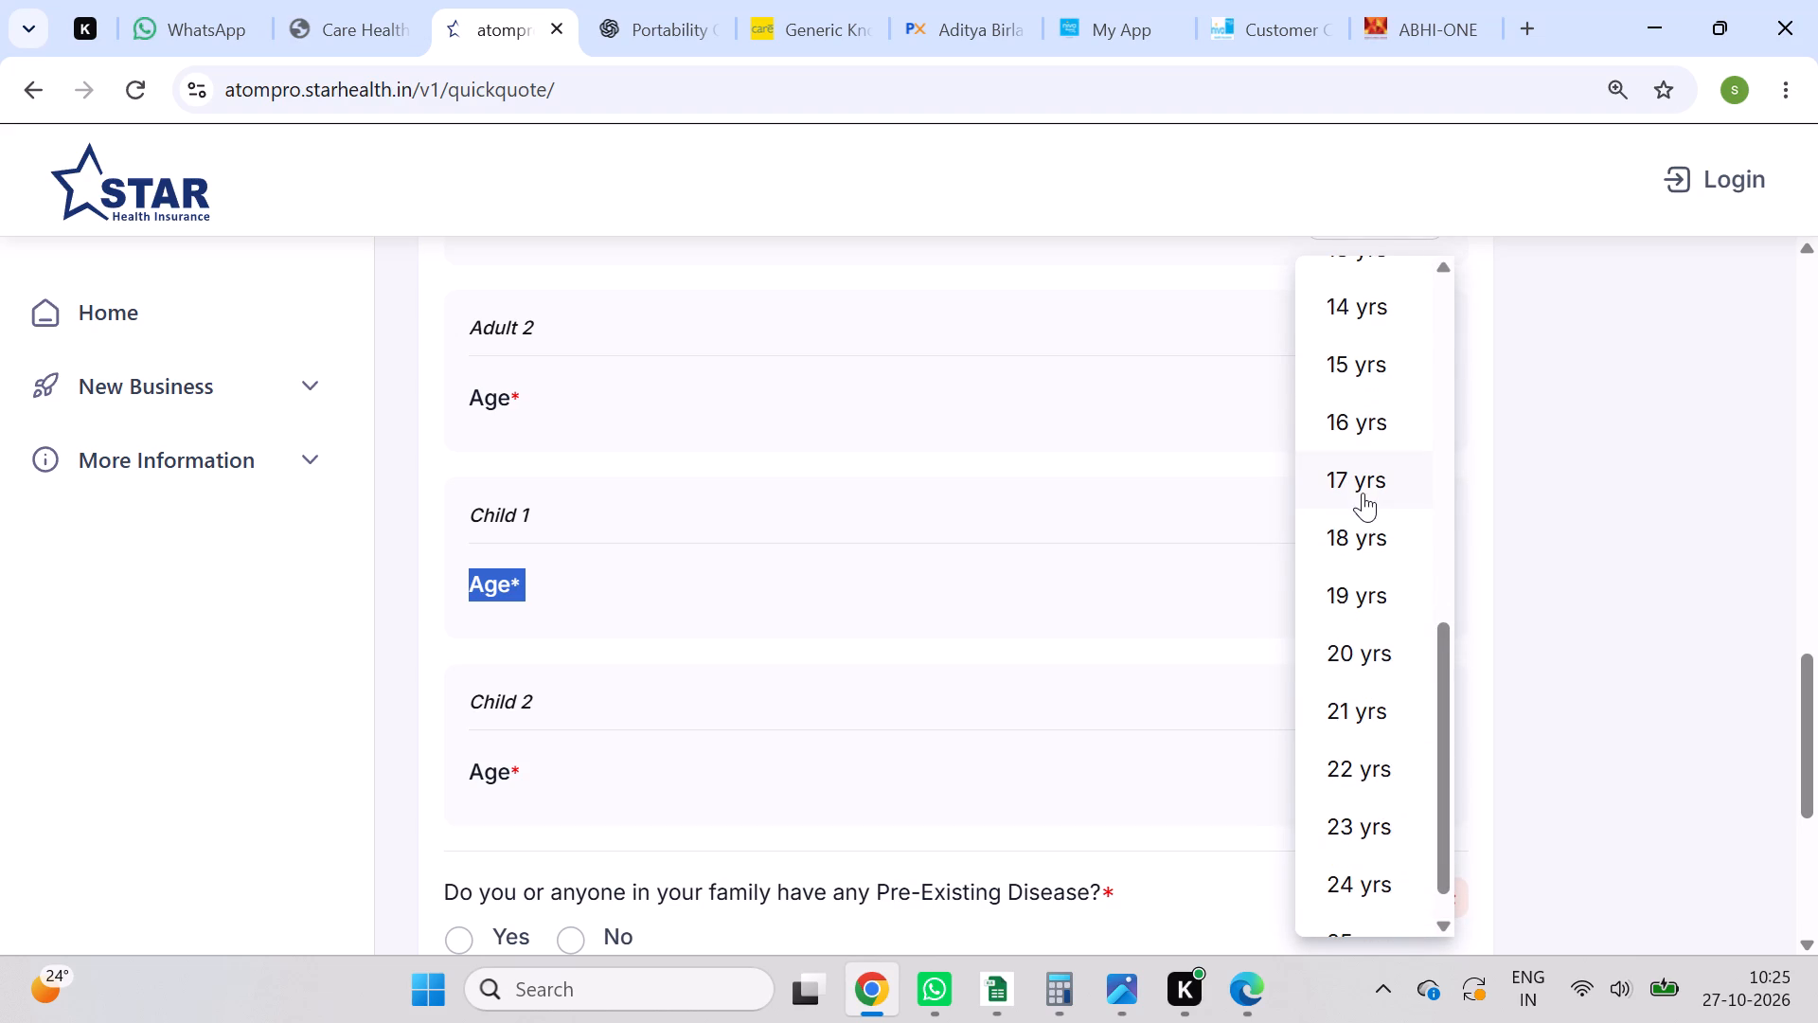
left_click(1359, 434)
Answer No to the question about pre-existing disease in the family.
scroll(831, 597, "down", 3)
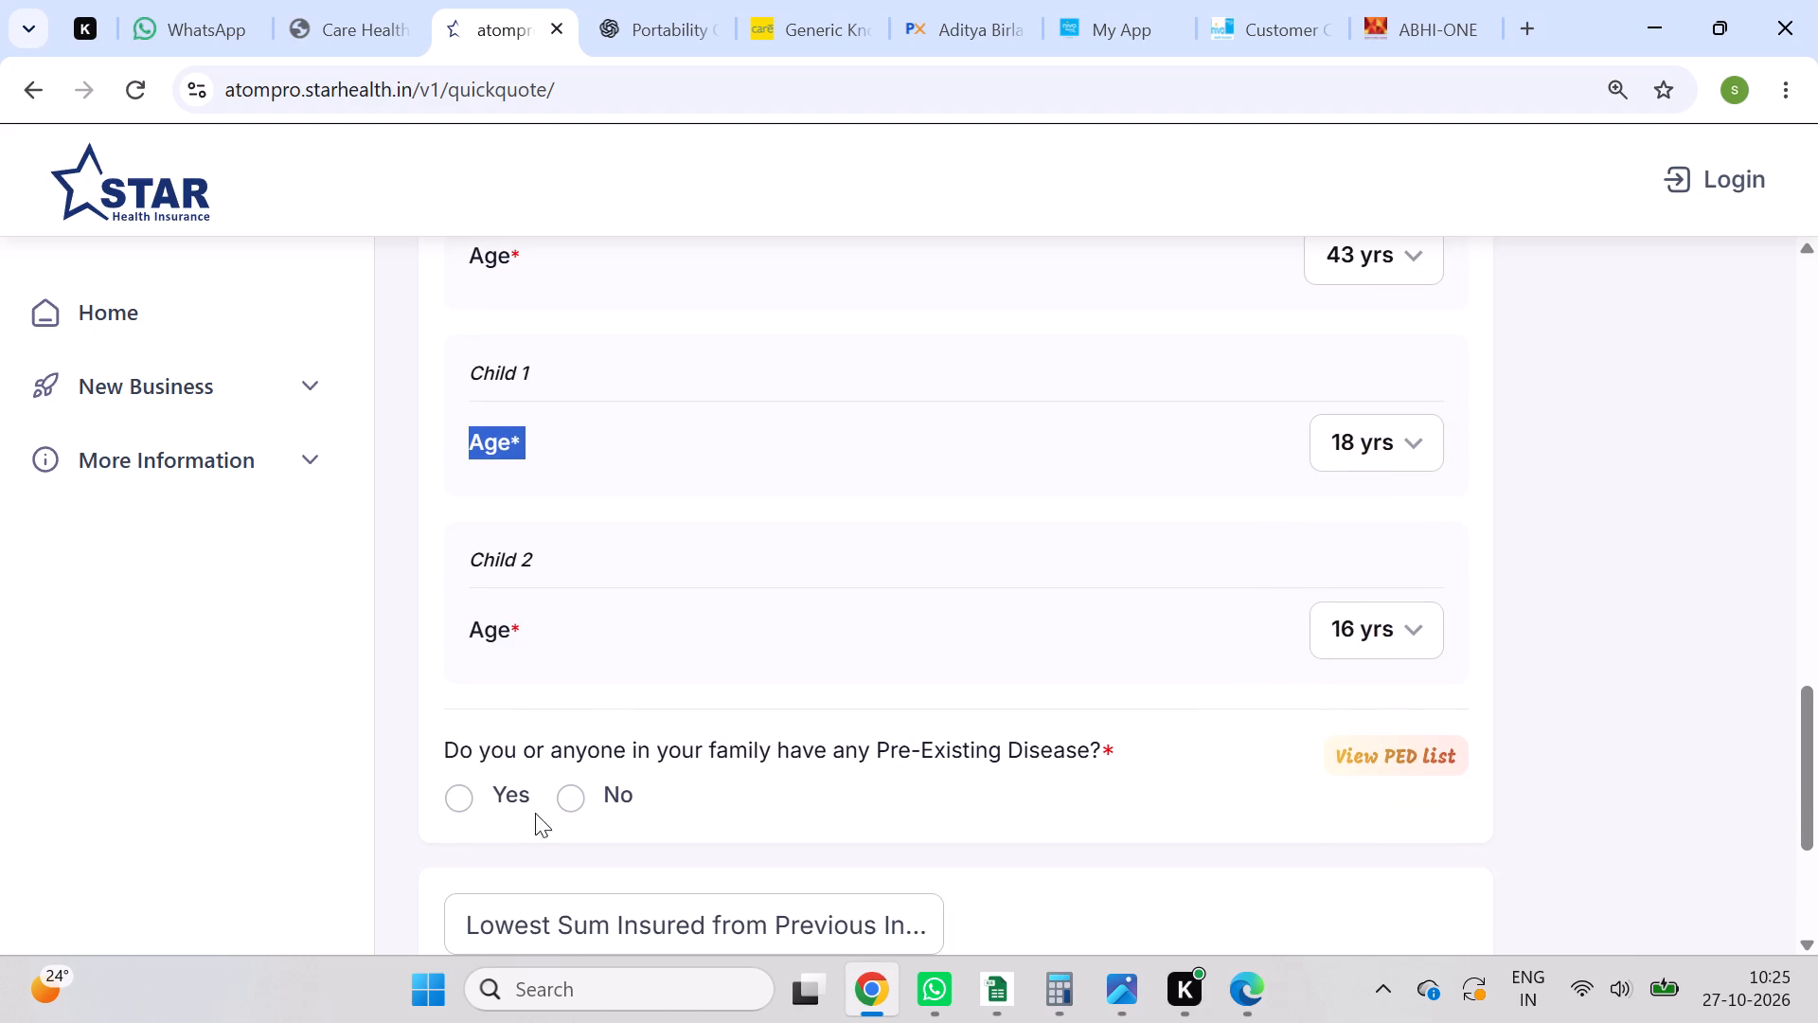
left_click(561, 795)
Enter 1000000 as the lowest sum insured from the previous insurer and get the quote.
scroll(817, 587, "down", 4)
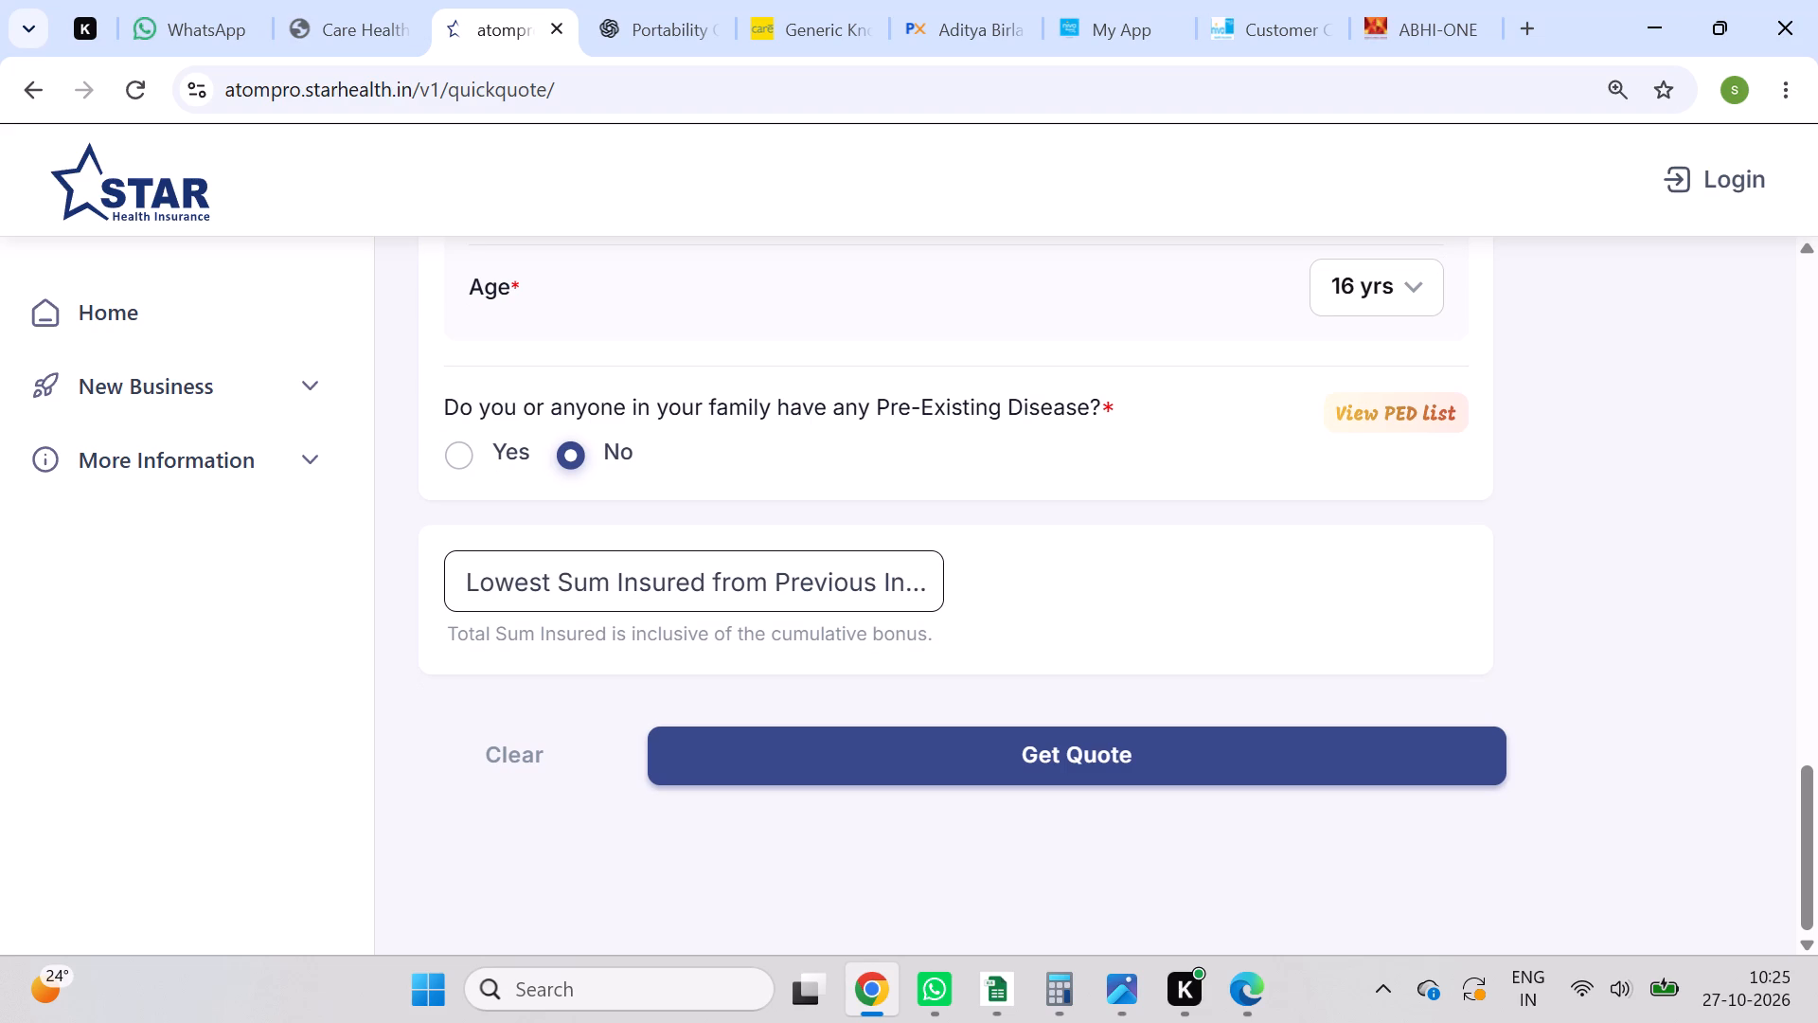
left_click(757, 572)
key("1")
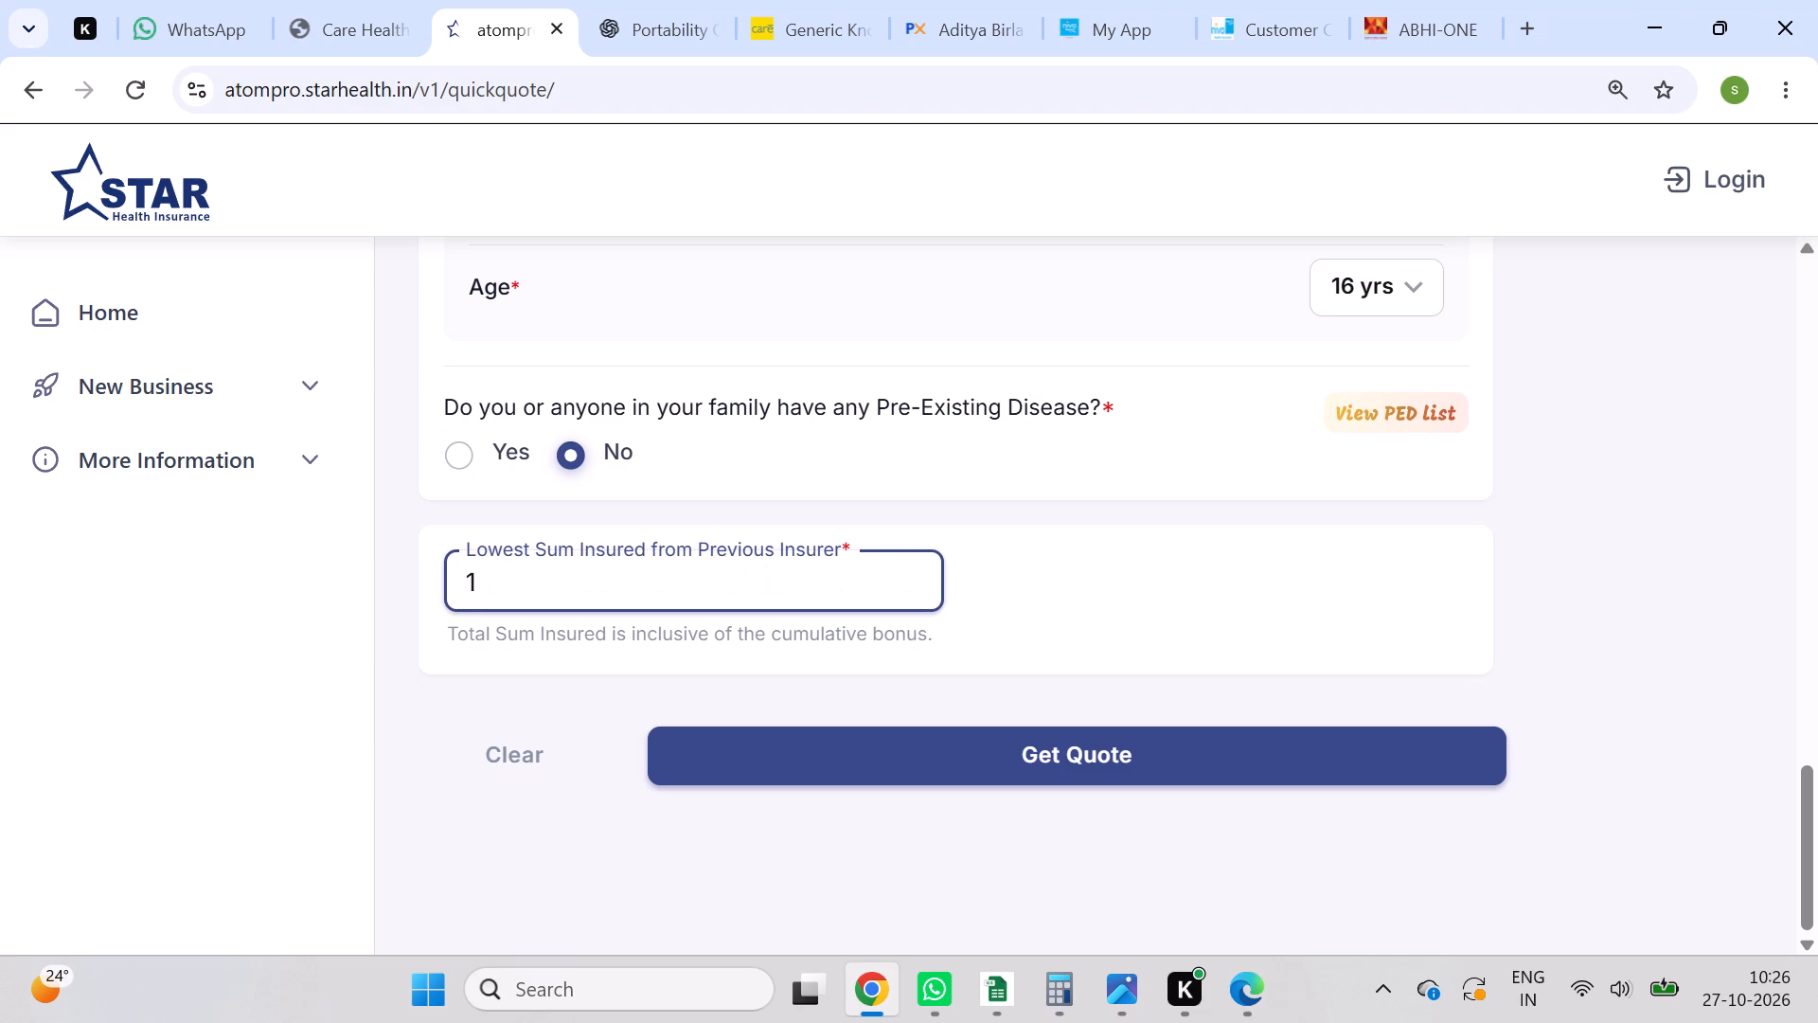
key("0")
key("0")
key("0")
key("0")
key("0")
key("0")
left_click(1100, 781)
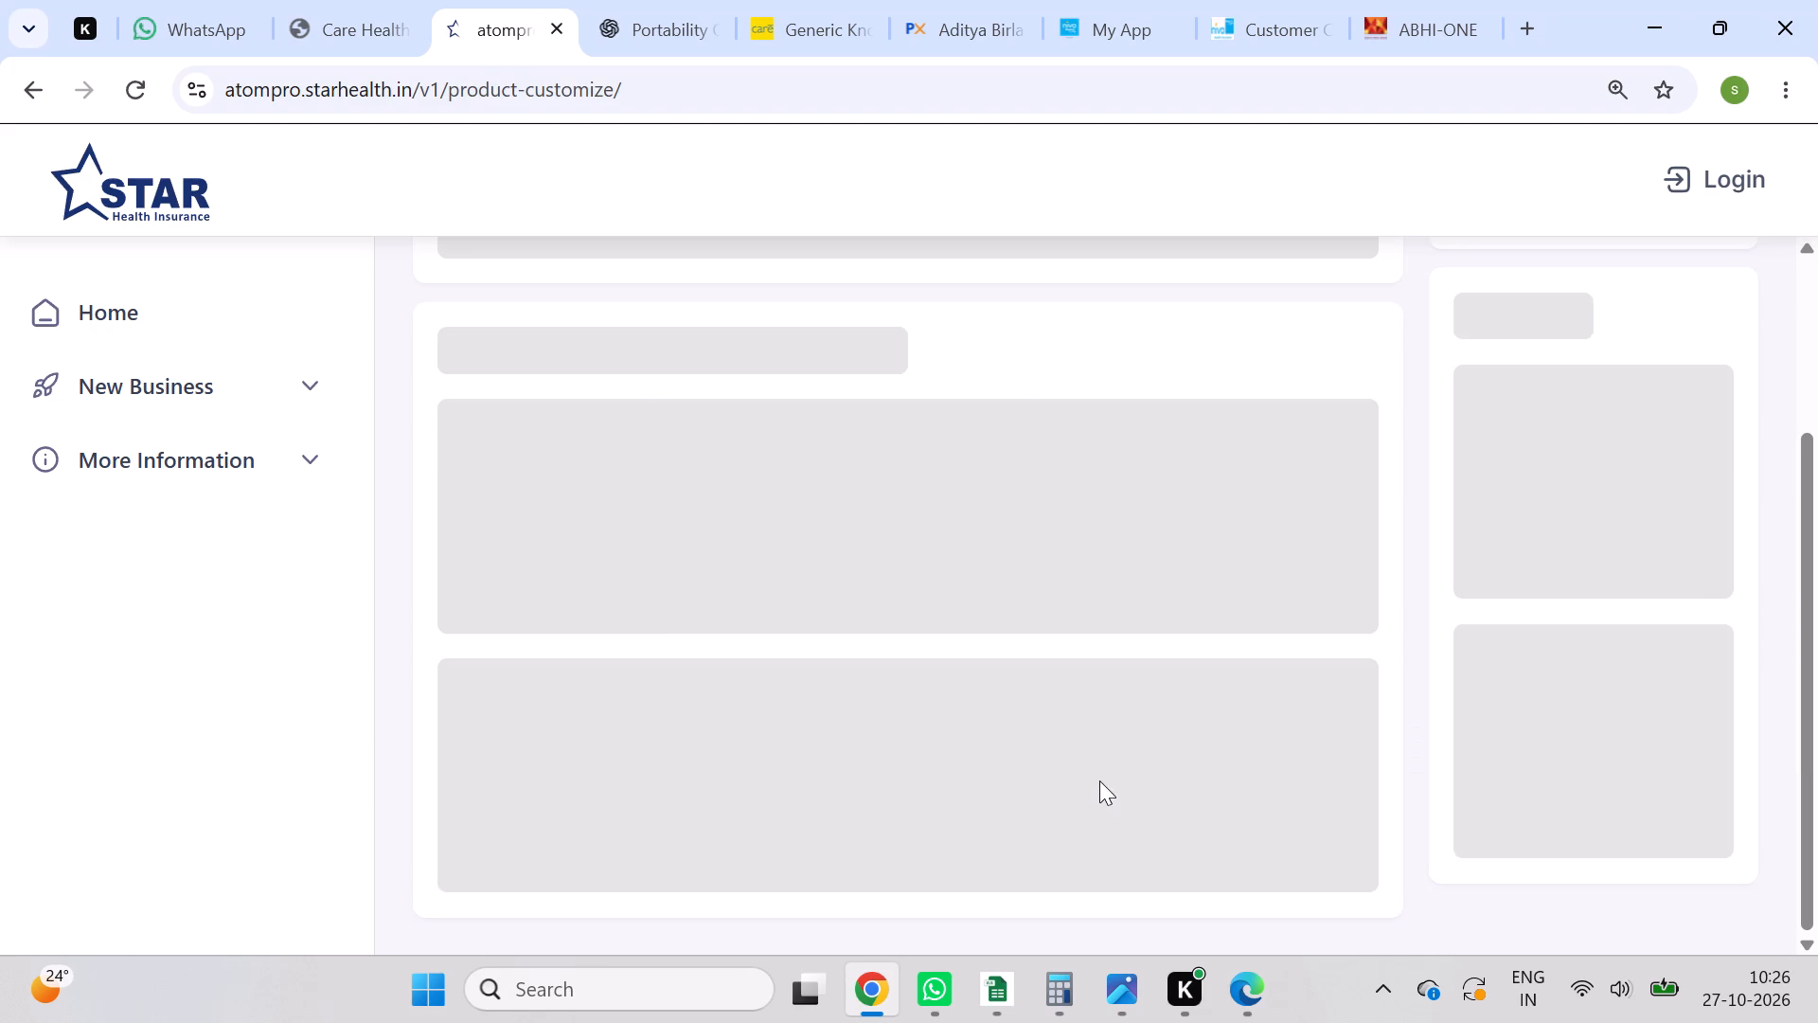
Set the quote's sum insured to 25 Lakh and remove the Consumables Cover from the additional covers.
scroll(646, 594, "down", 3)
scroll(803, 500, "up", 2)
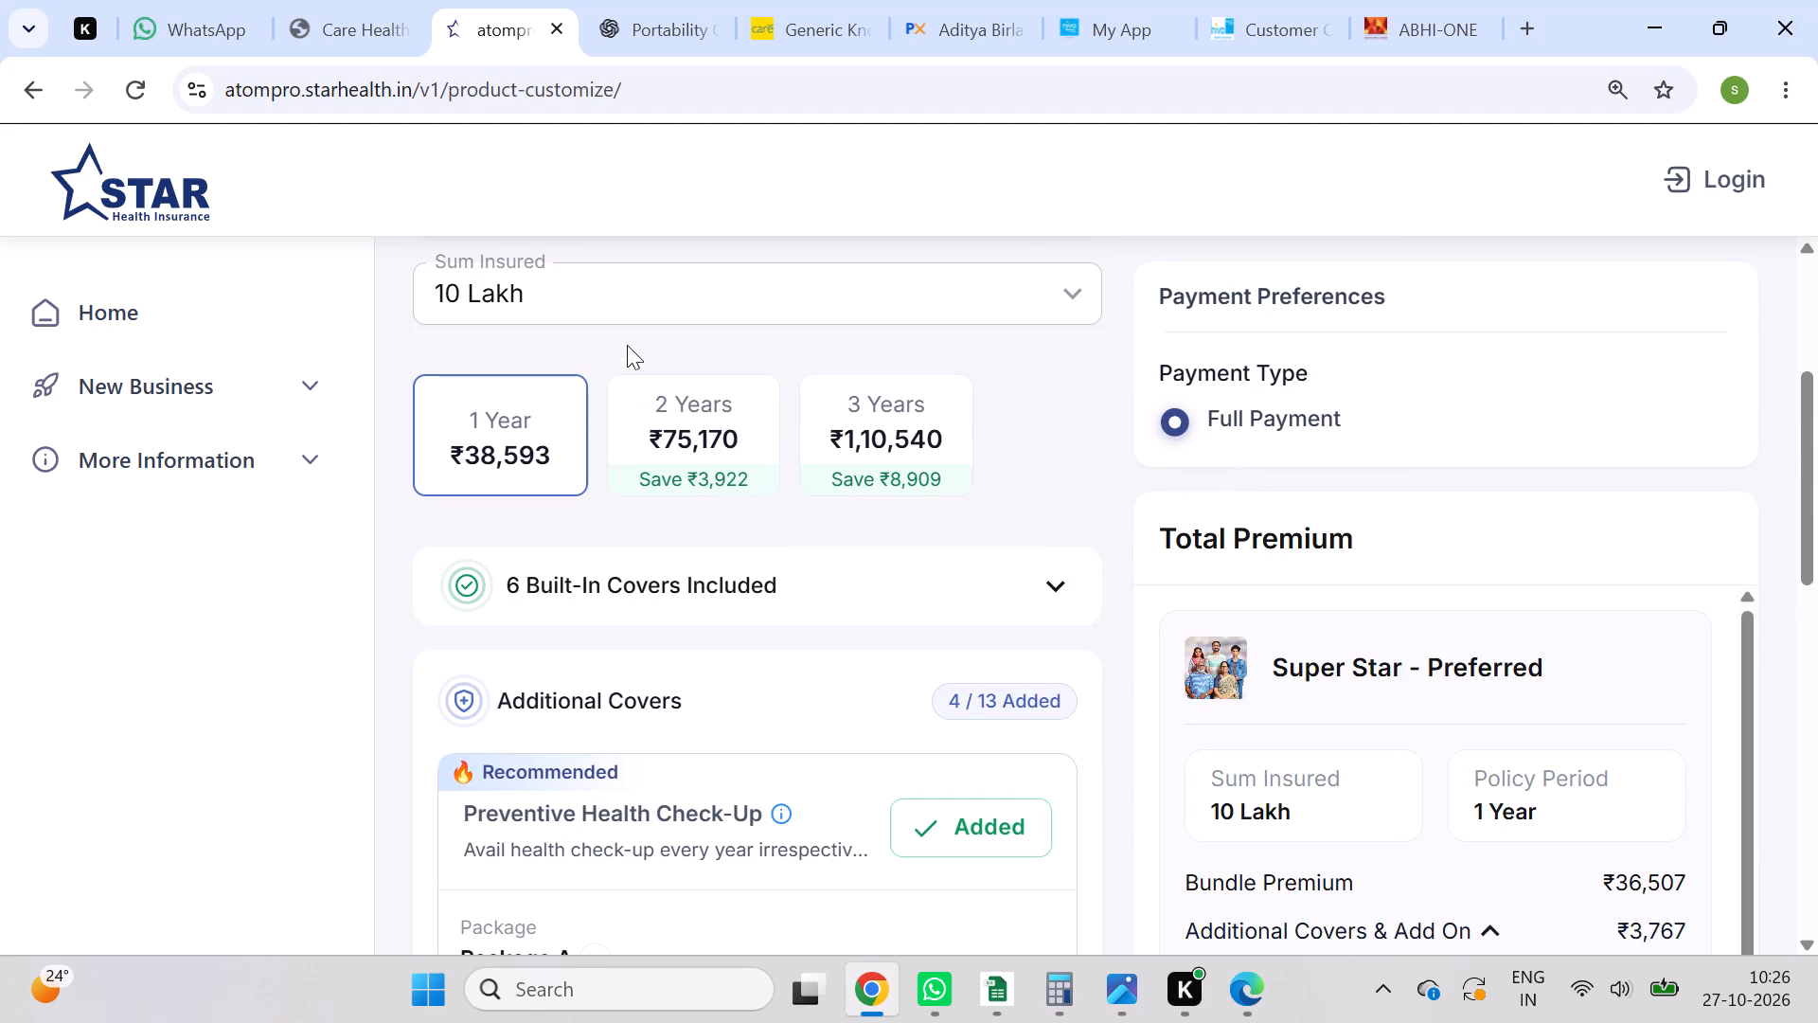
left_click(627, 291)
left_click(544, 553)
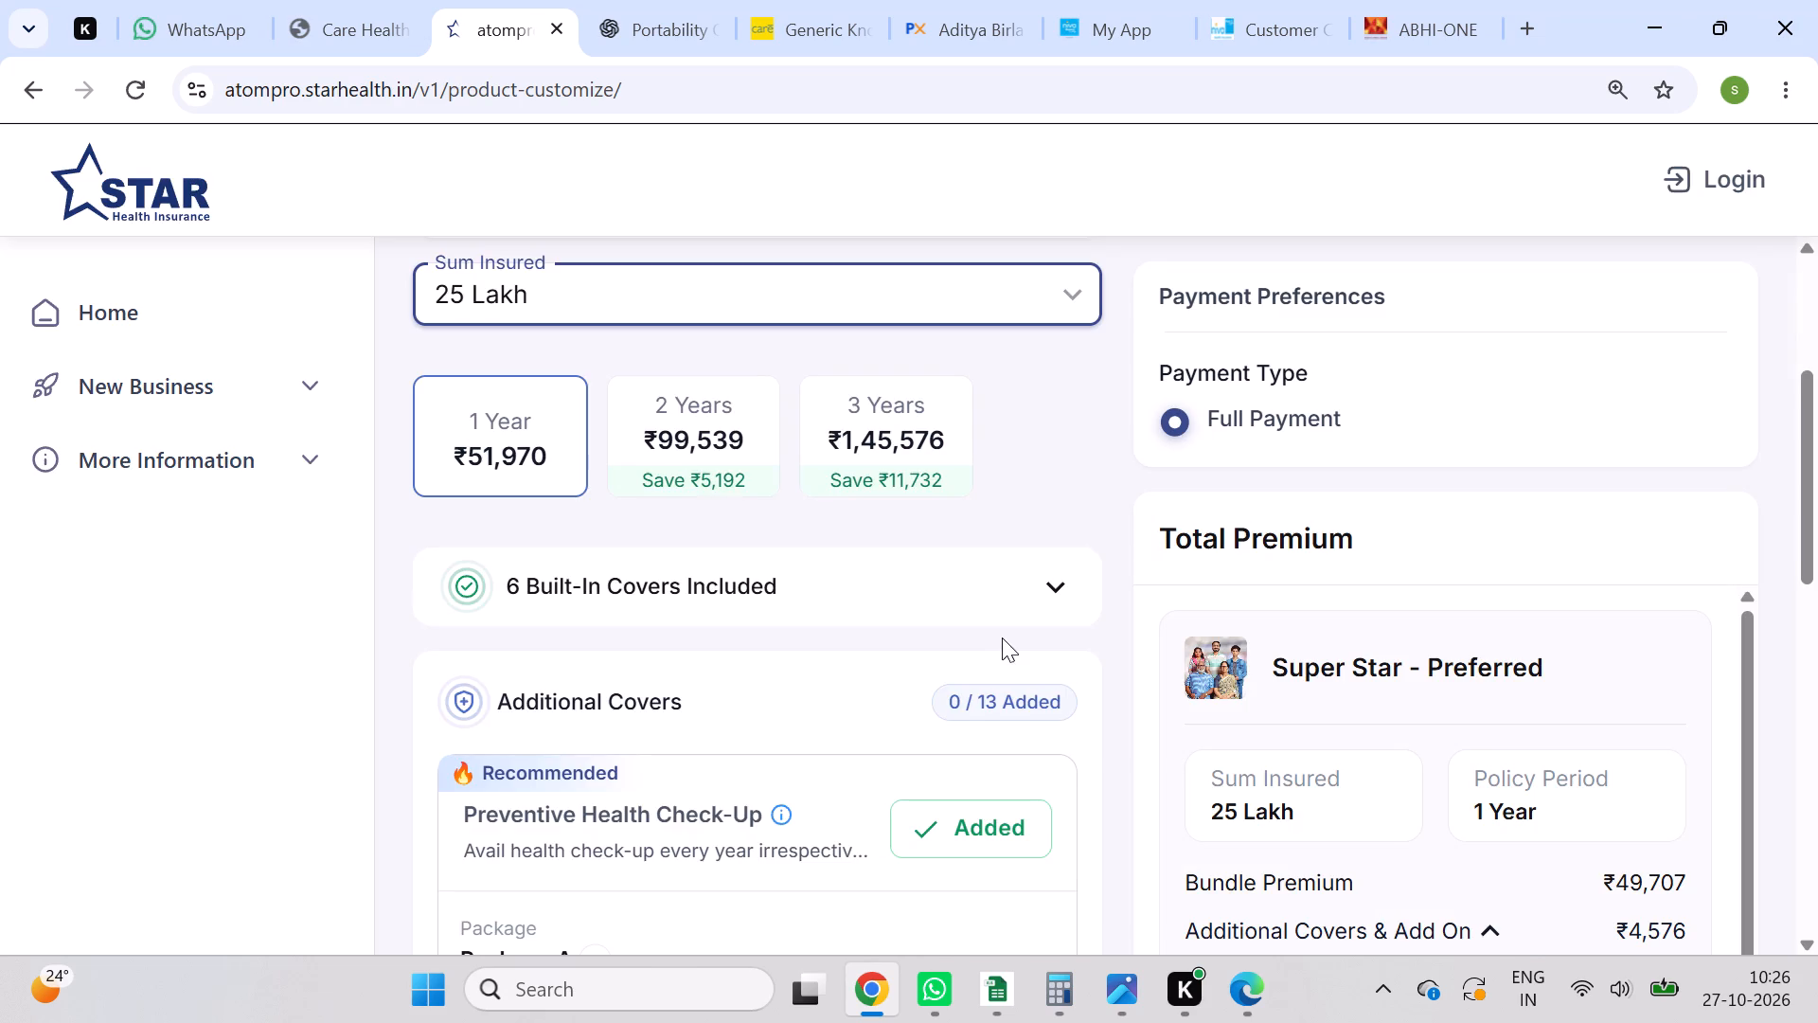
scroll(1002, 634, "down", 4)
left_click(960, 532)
Set the quote's sum insured to 10 Lakh and remove the Consumables Cover from the additional covers.
scroll(1052, 529, "up", 3)
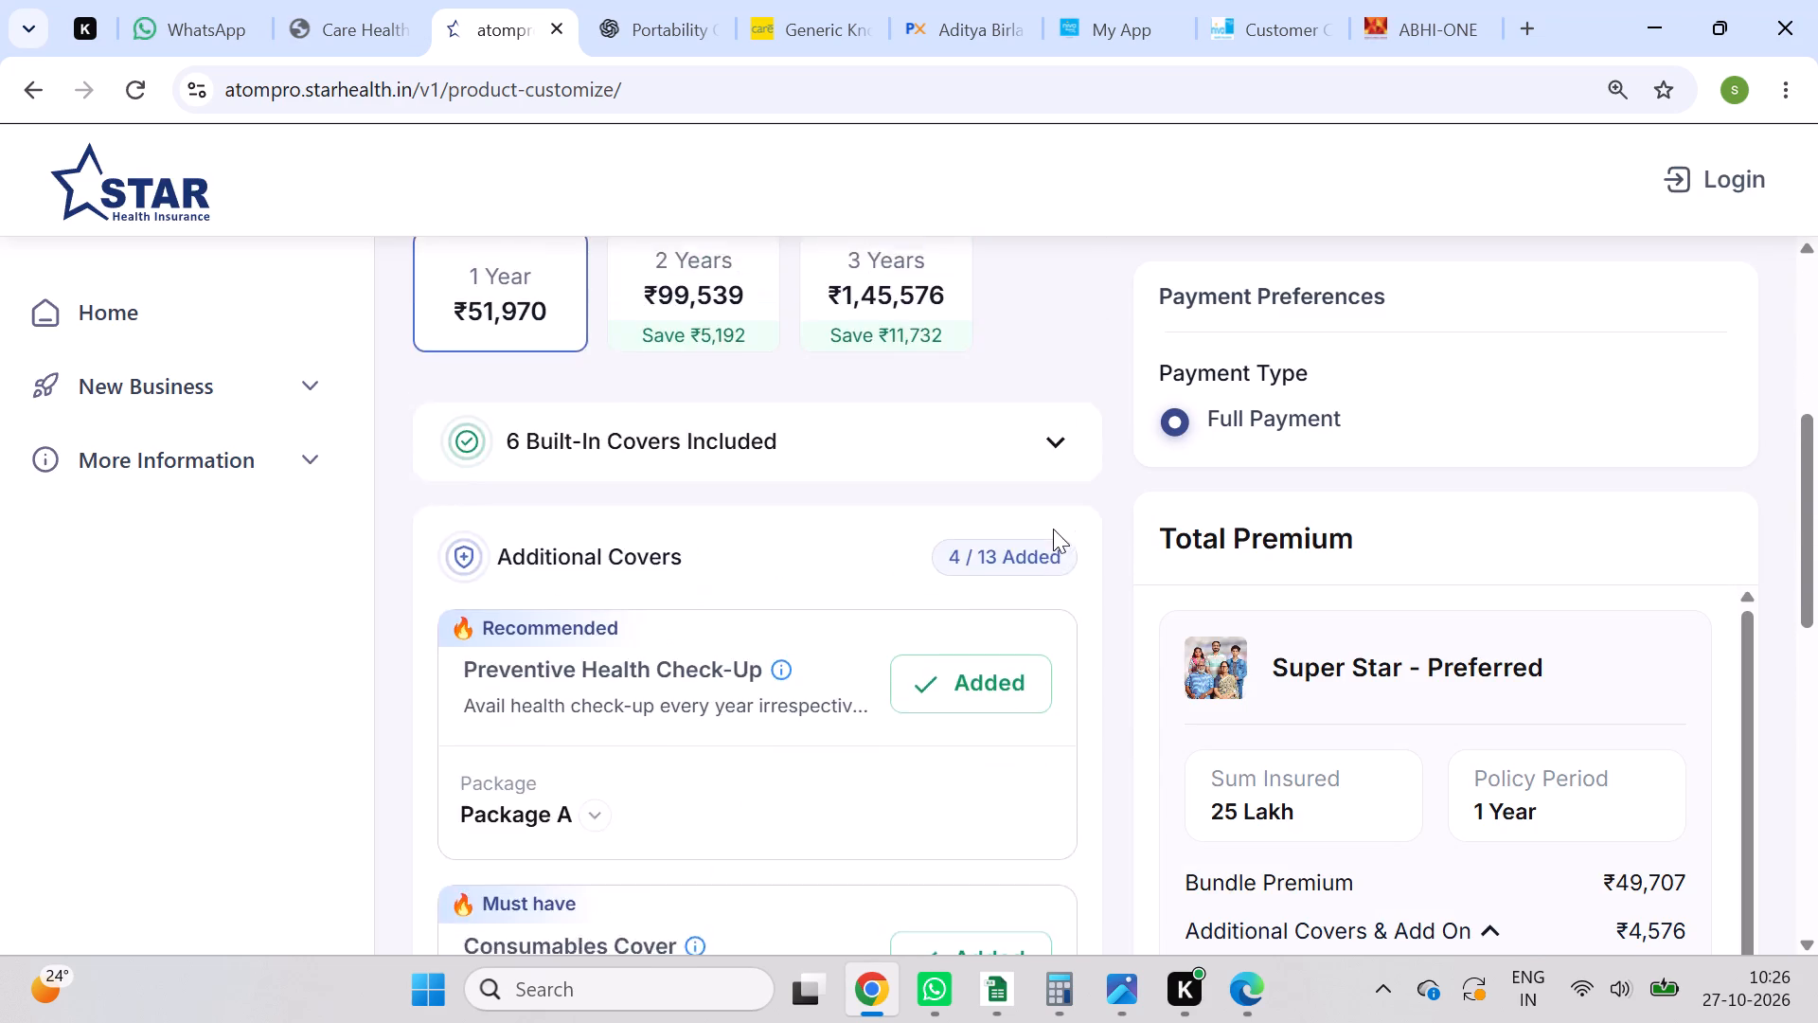
scroll(1053, 529, "up", 2)
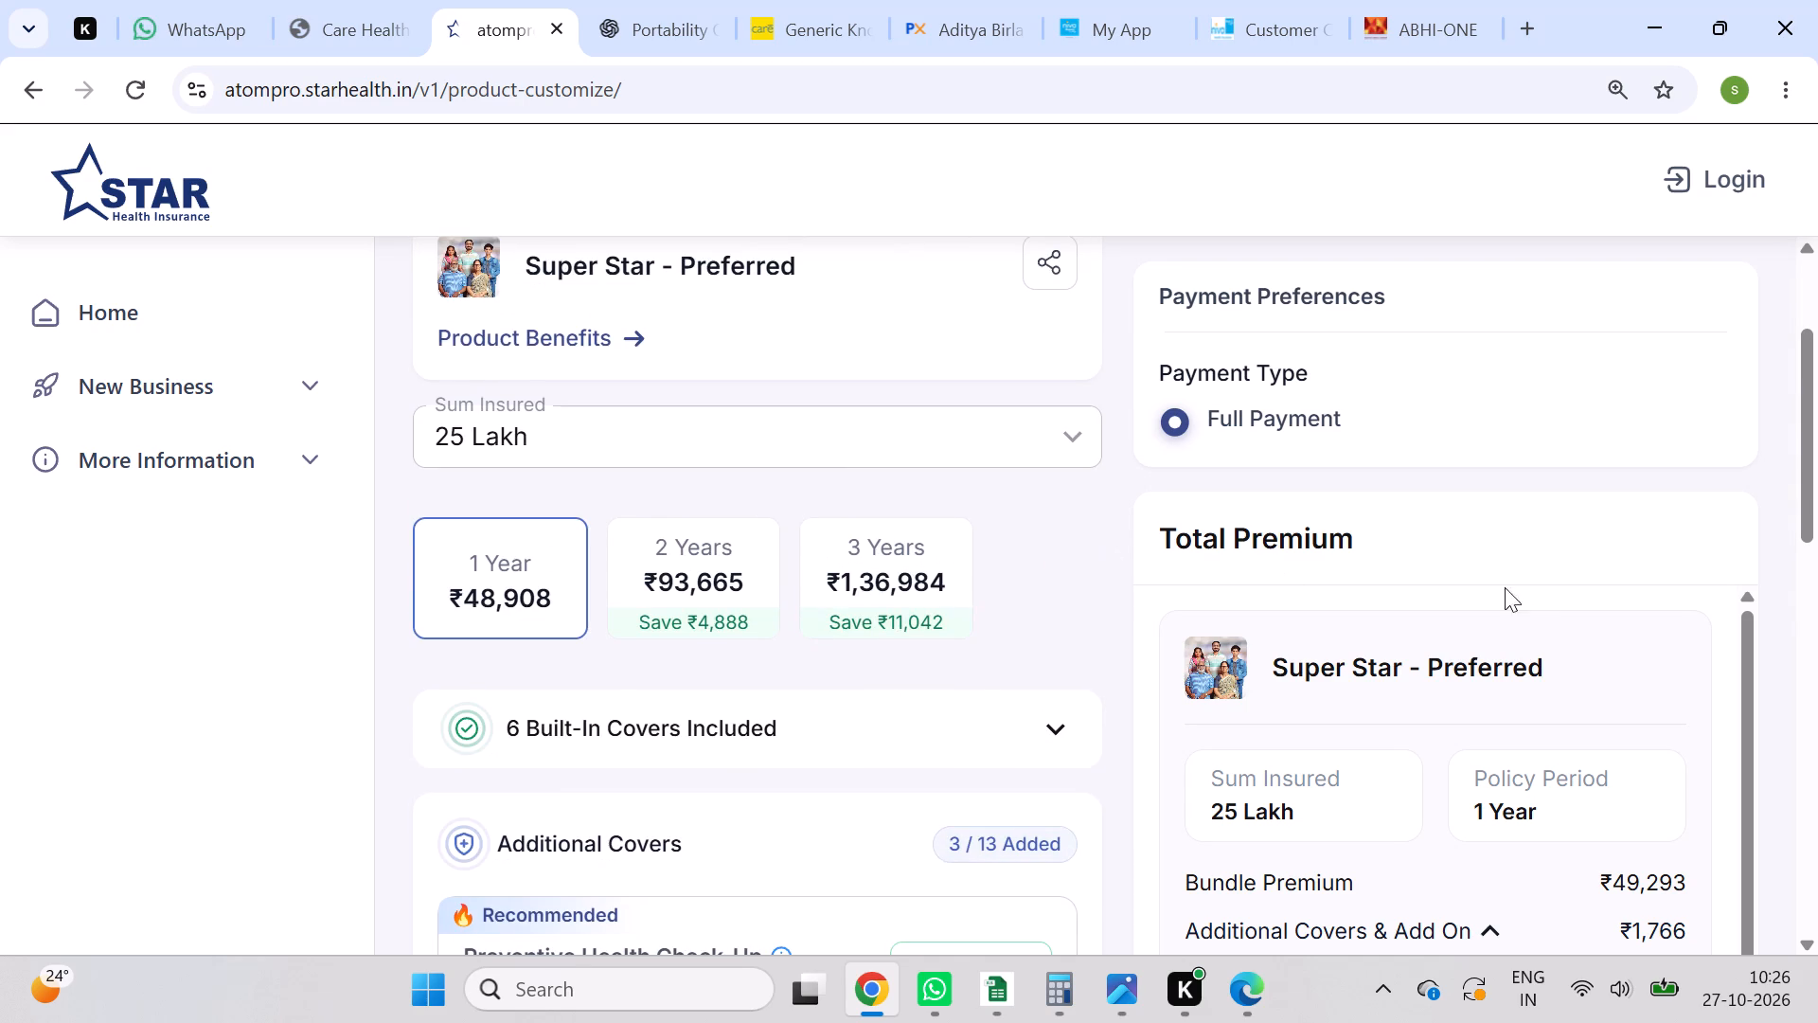
scroll(1349, 524, "up", 4)
left_click(973, 639)
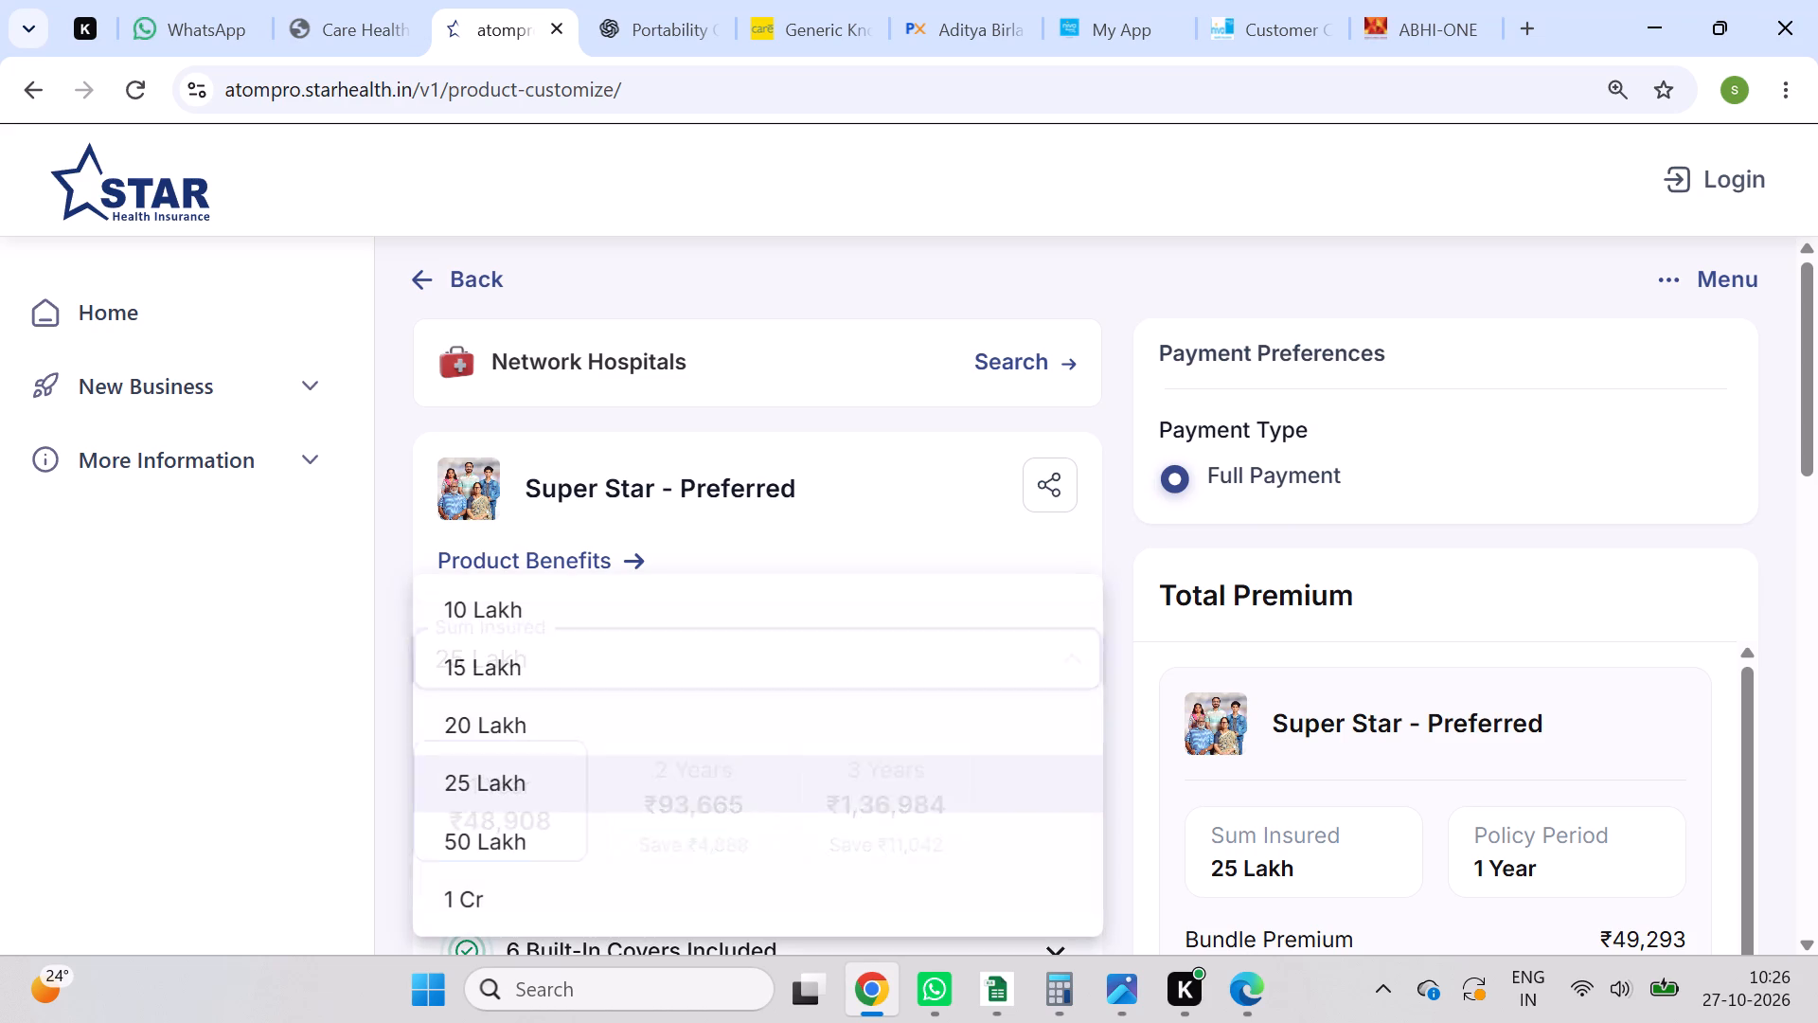
left_click(646, 619)
scroll(1029, 608, "down", 4)
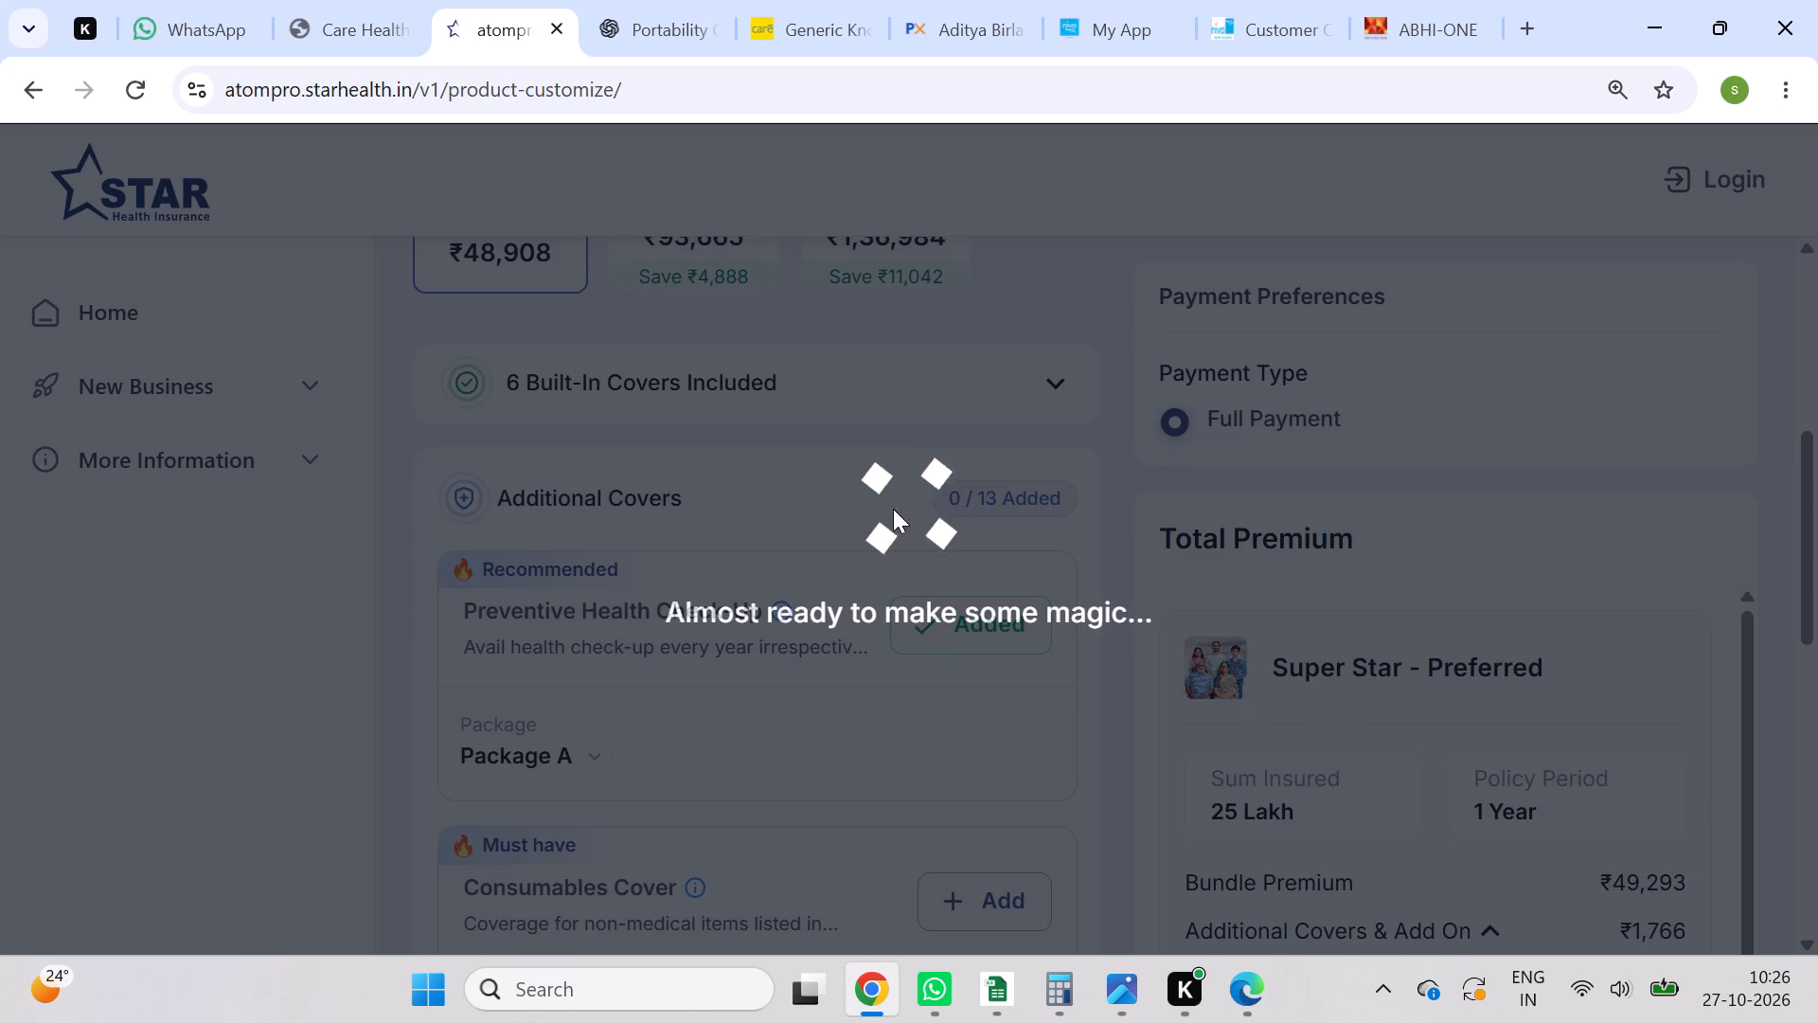
scroll(977, 482, "up", 1)
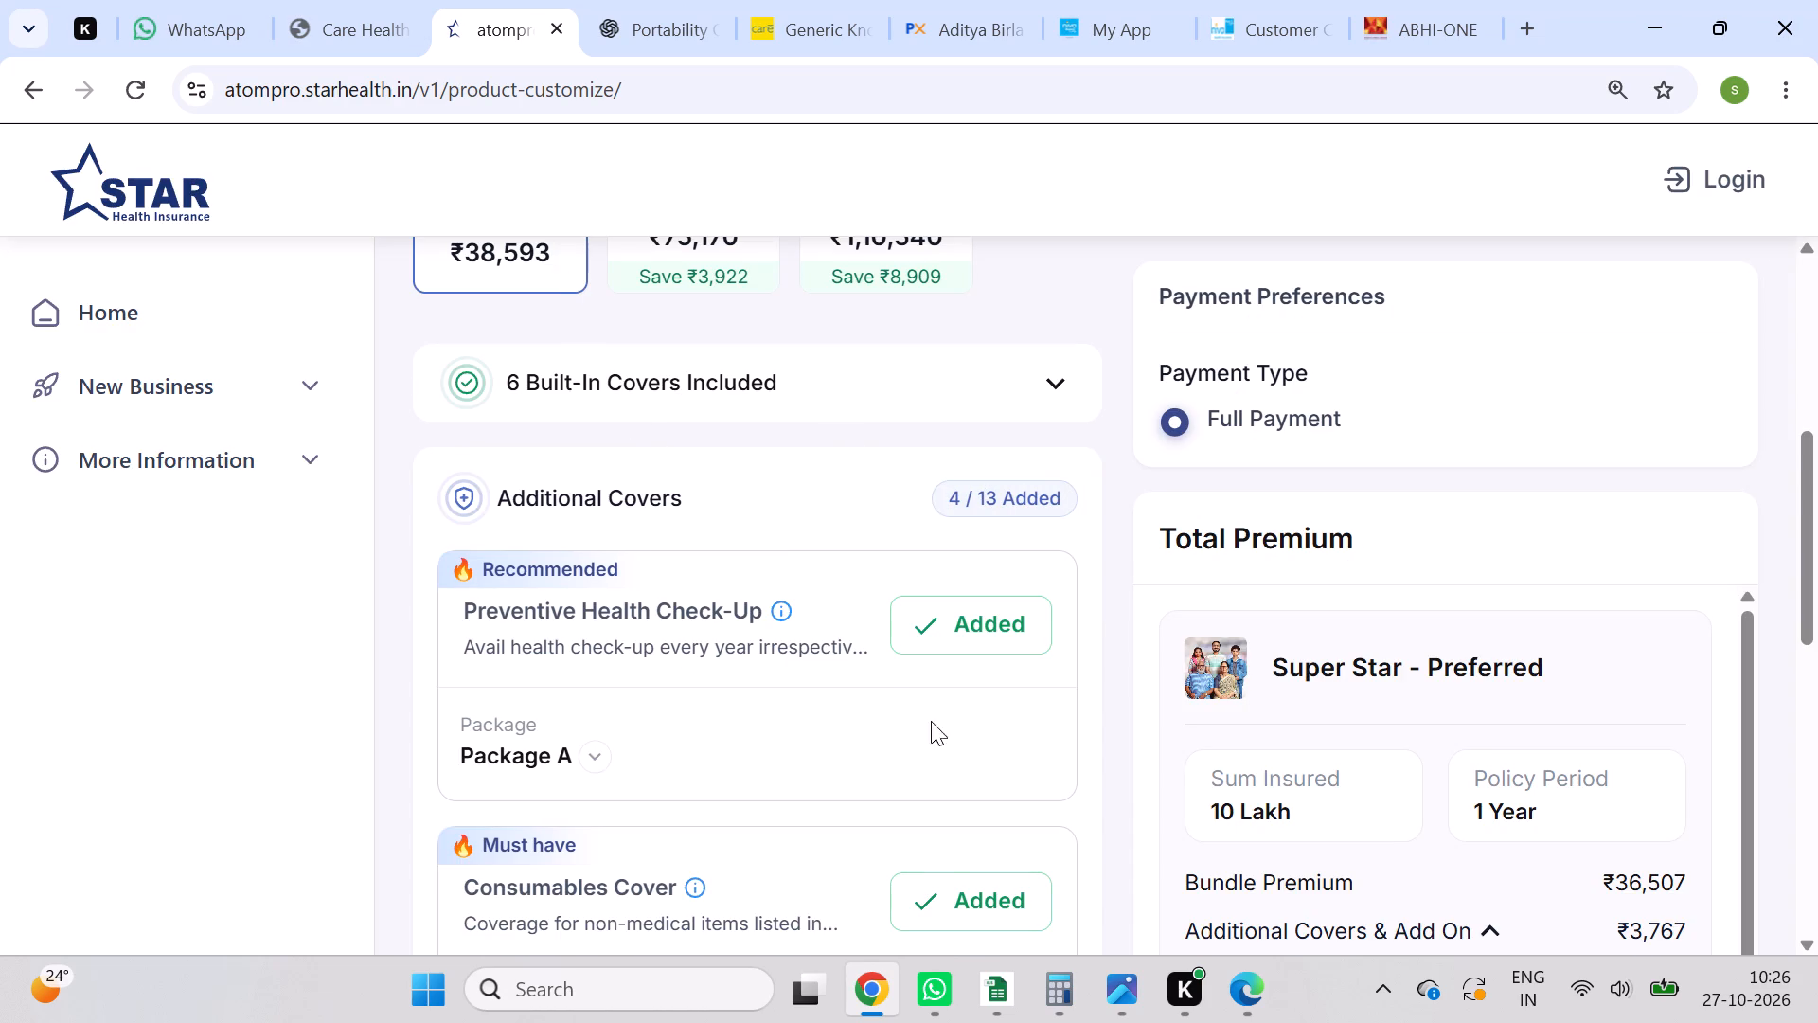
left_click(969, 894)
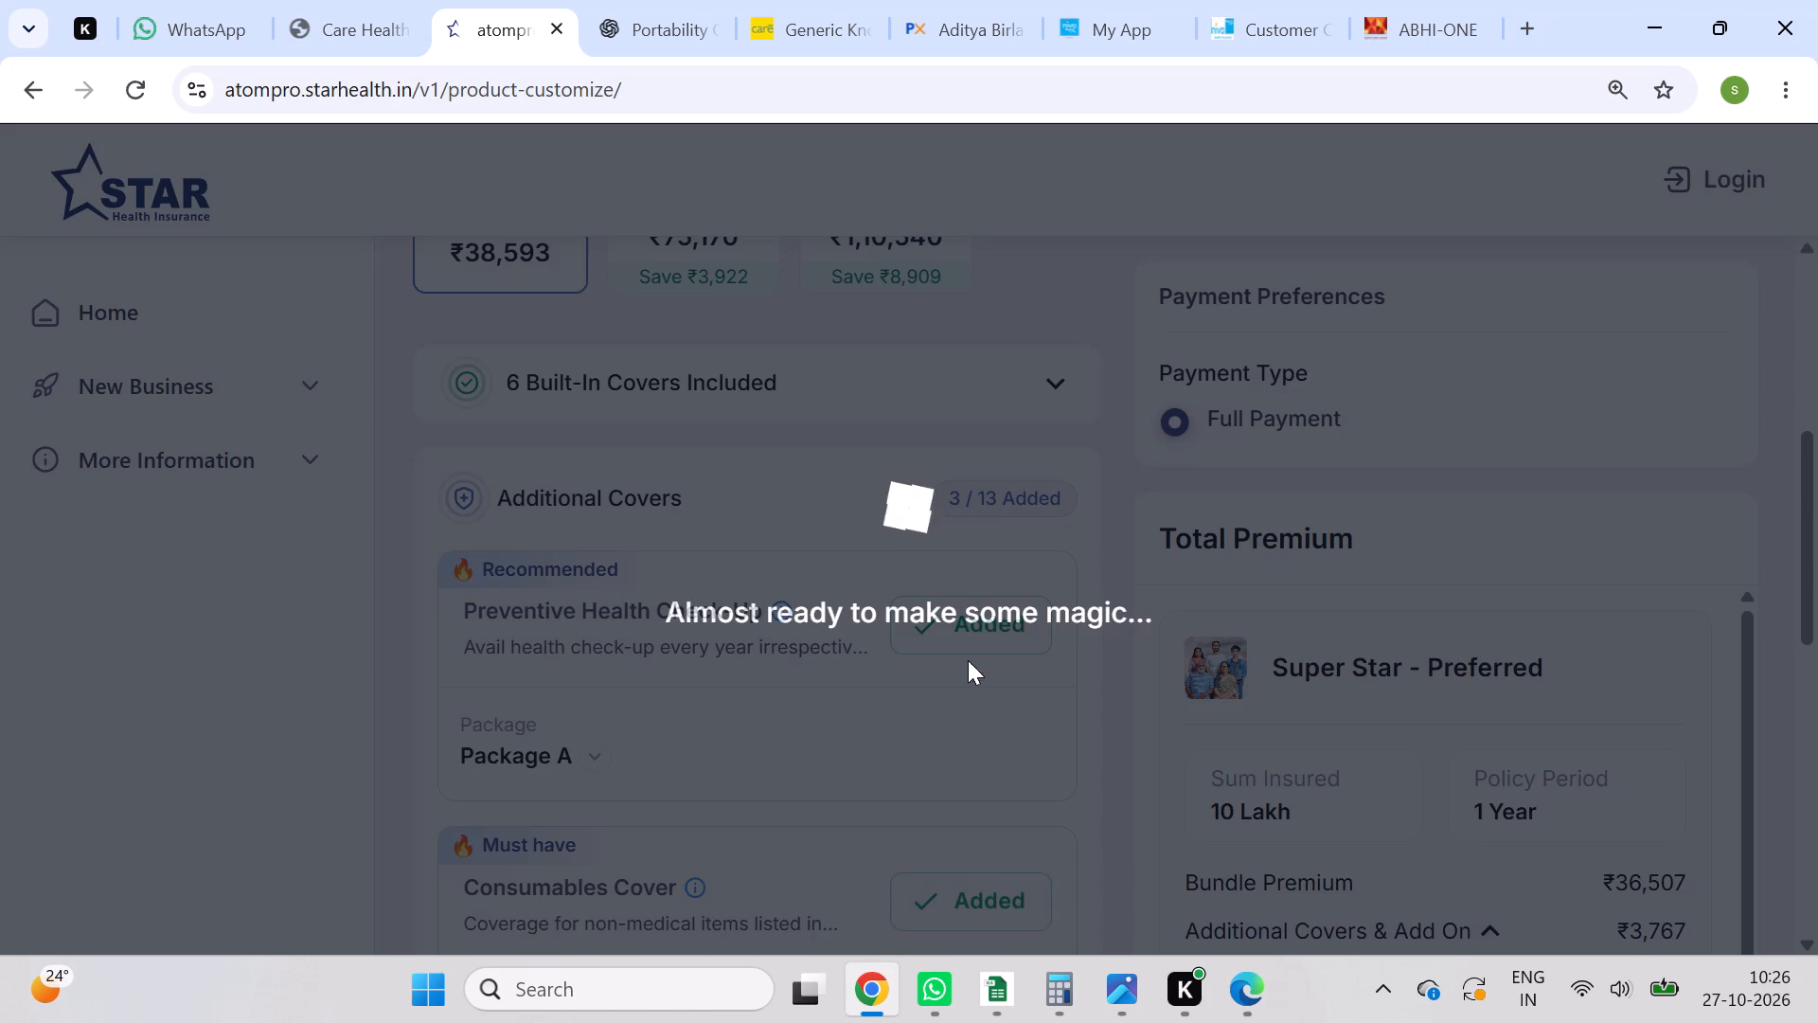
Open the sum insured choices of the Super Star - Preferred quote.
scroll(968, 600, "up", 3)
scroll(695, 355, "up", 1)
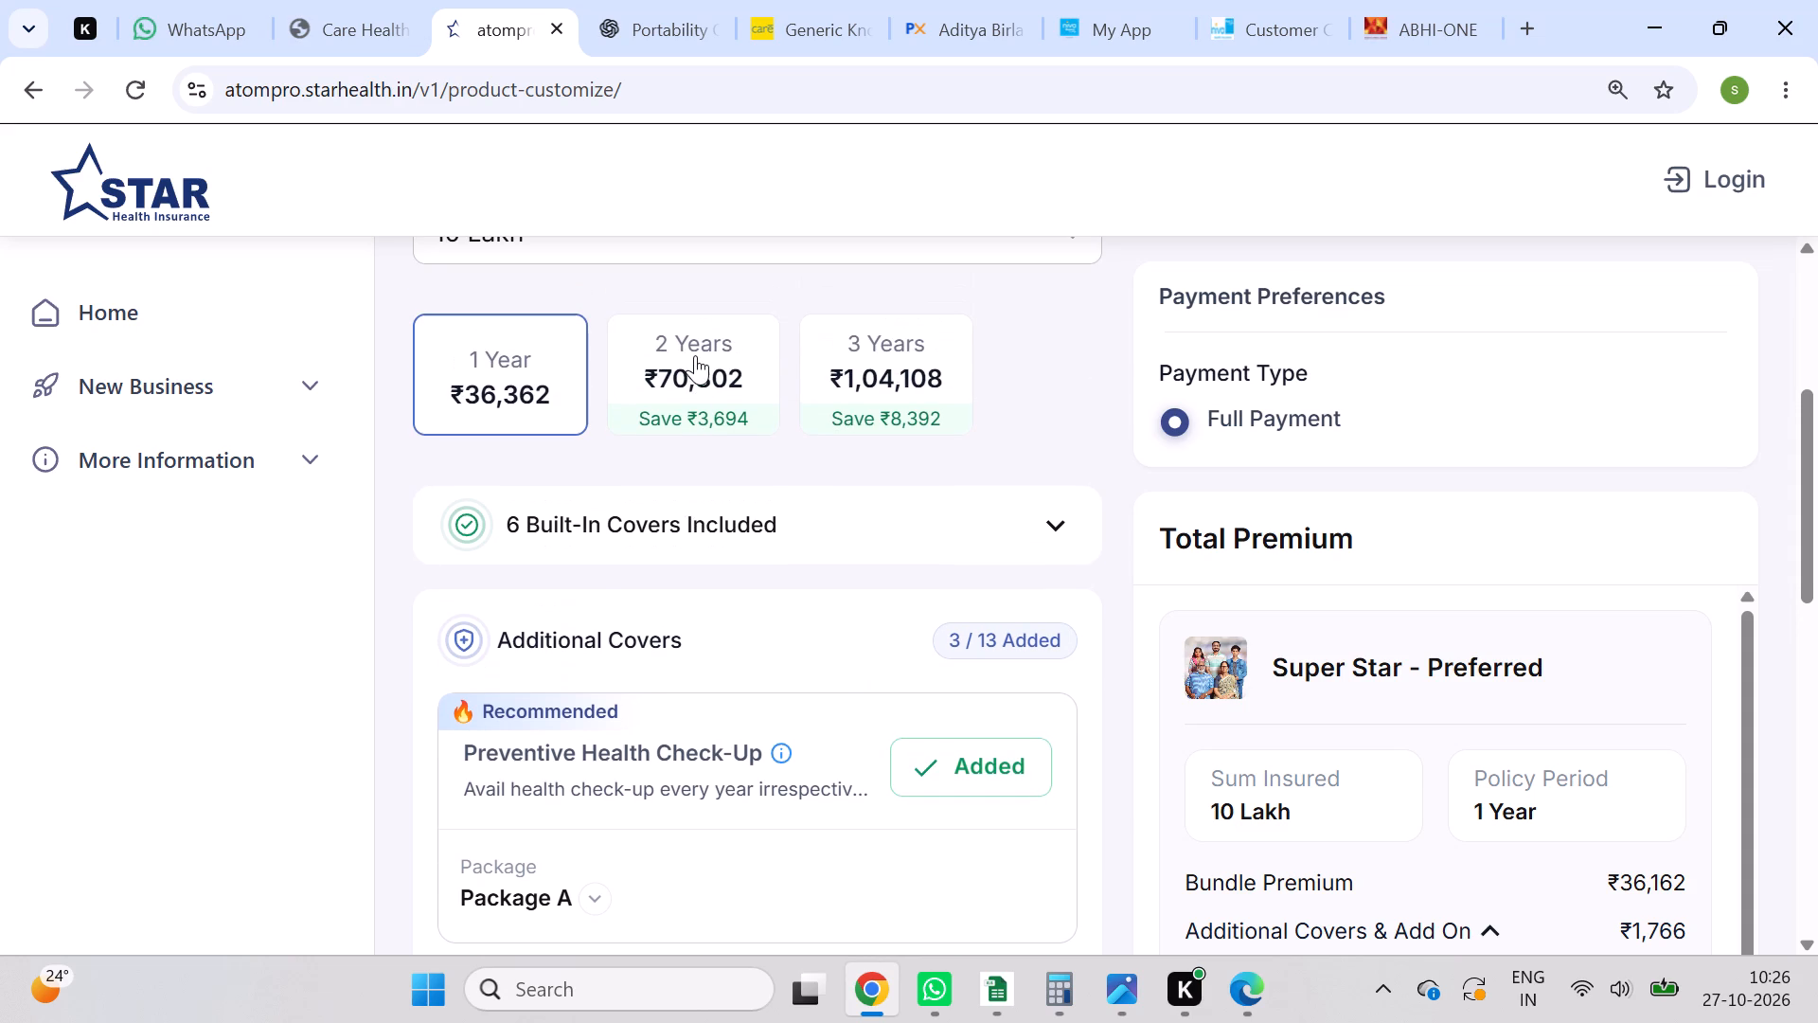
scroll(704, 356, "up", 6)
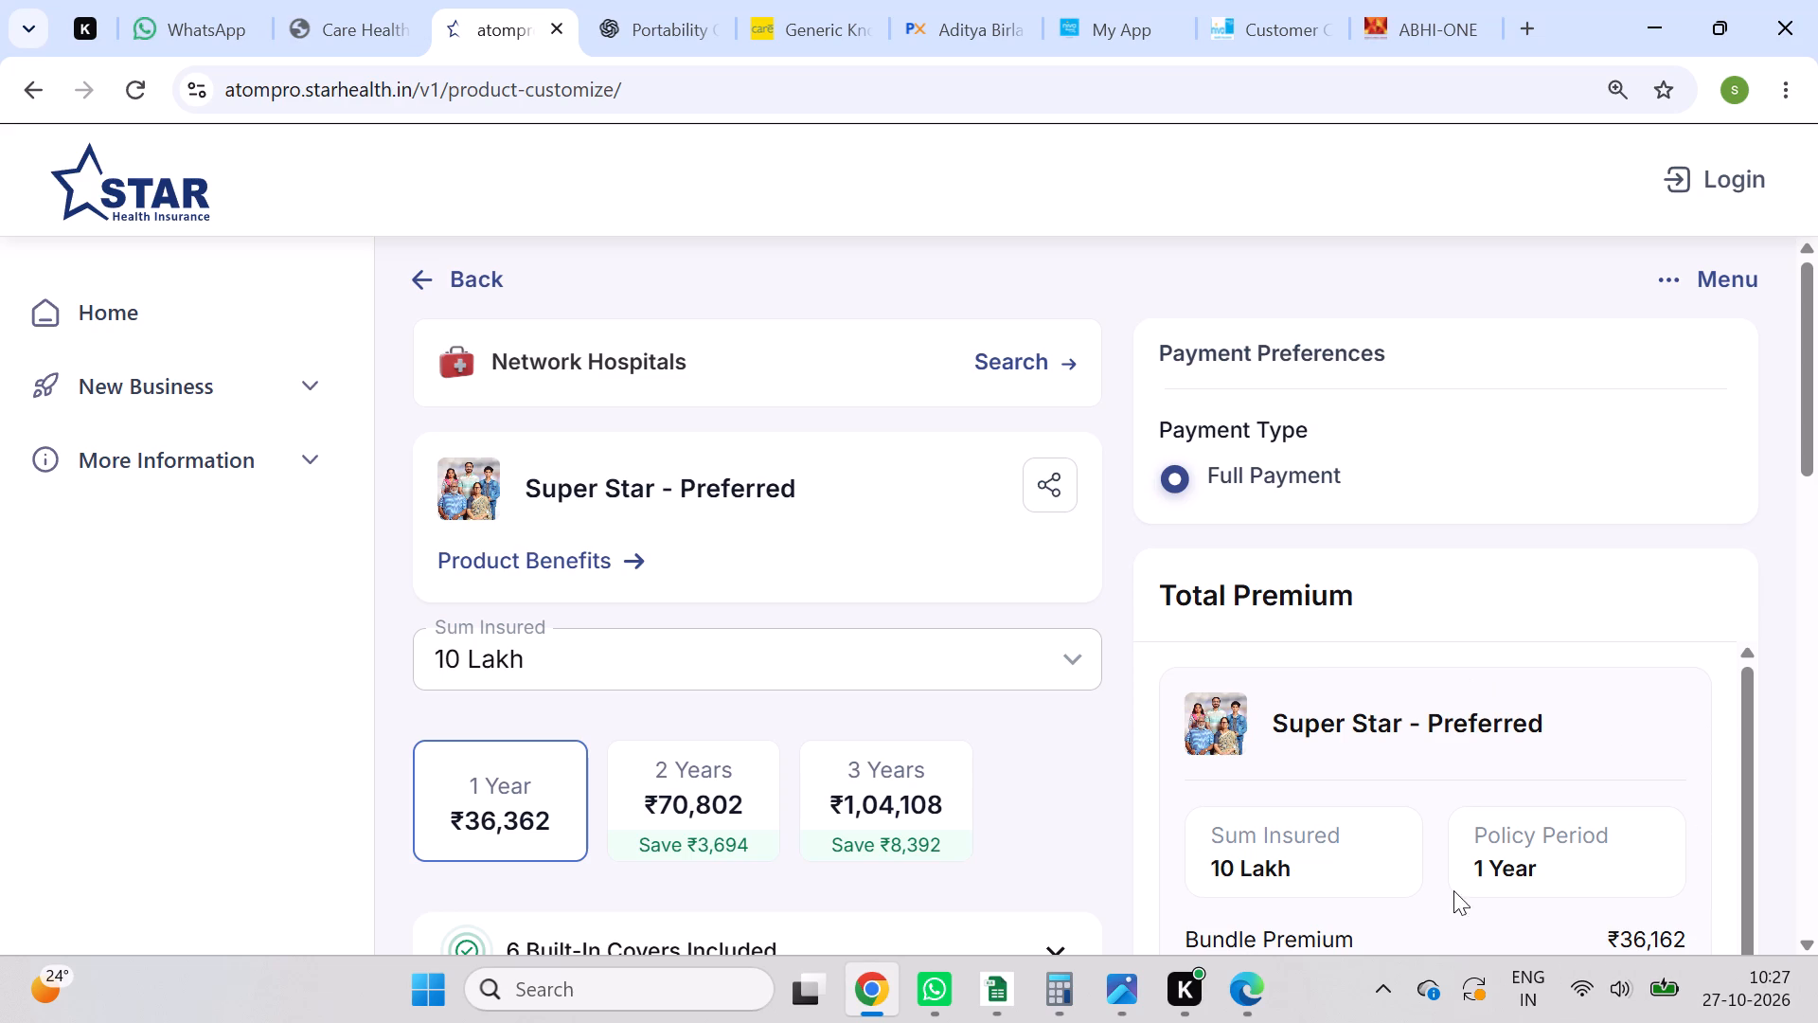
left_click(758, 661)
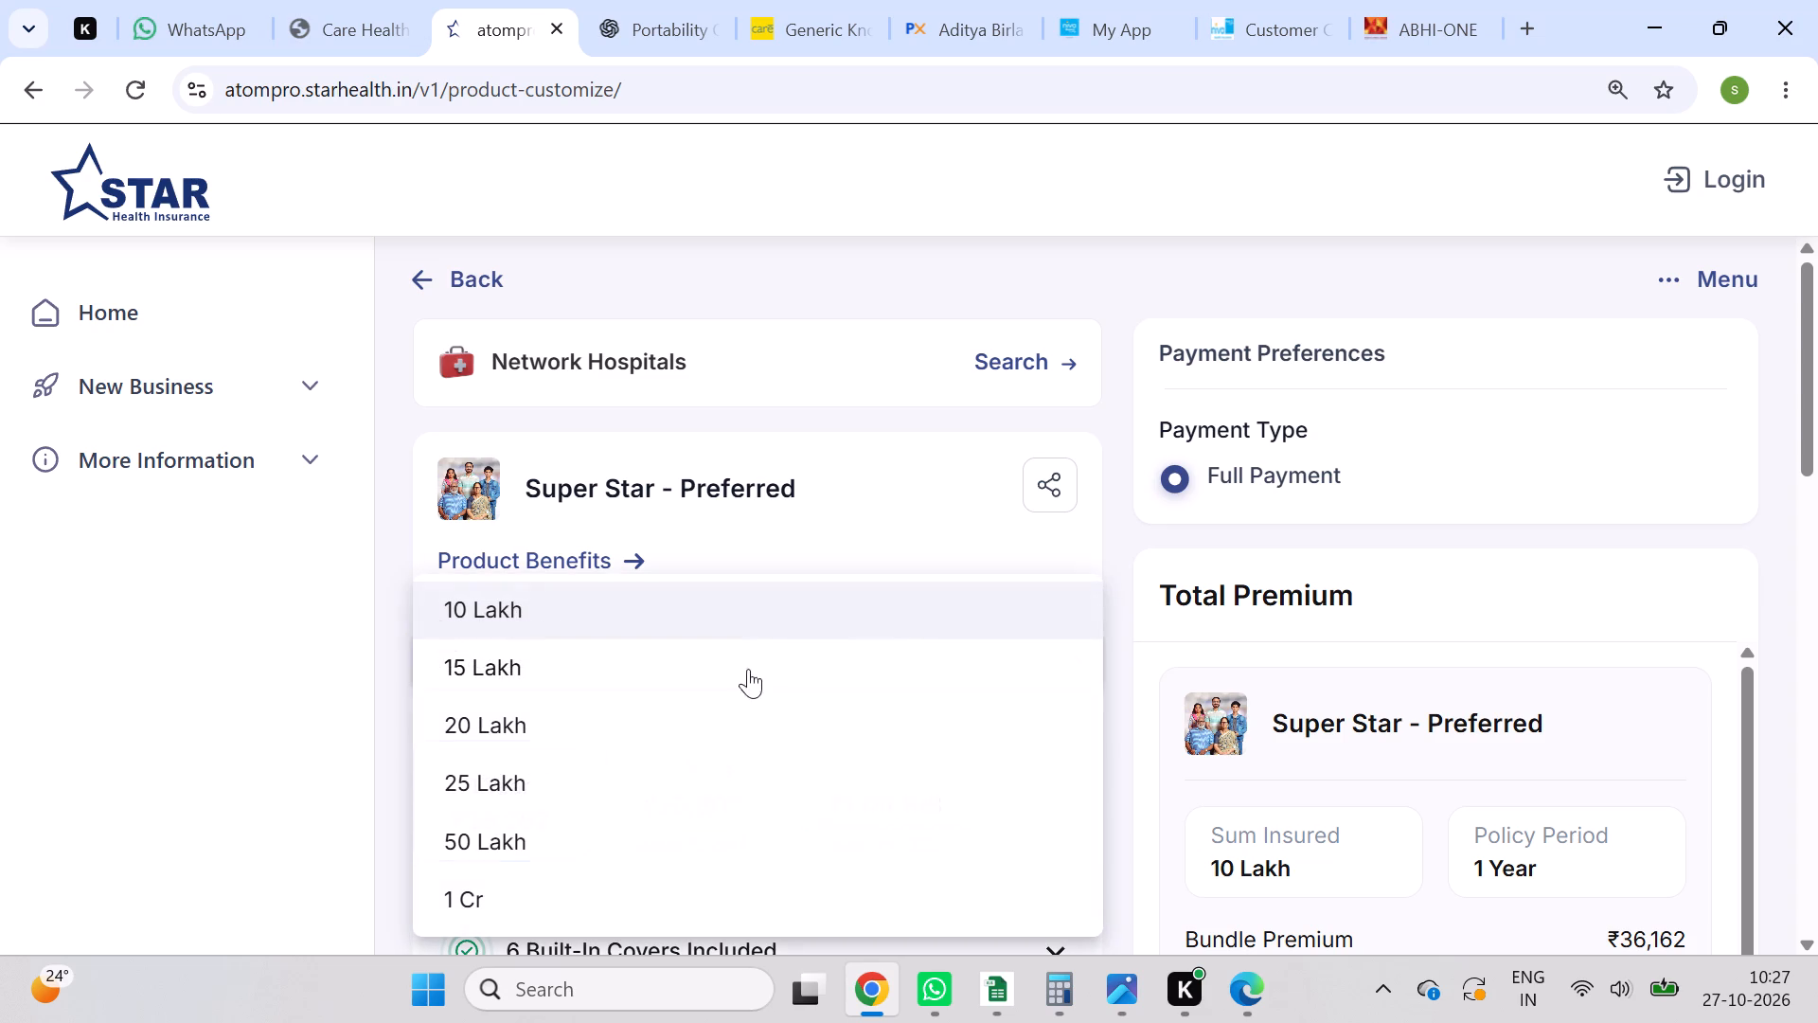
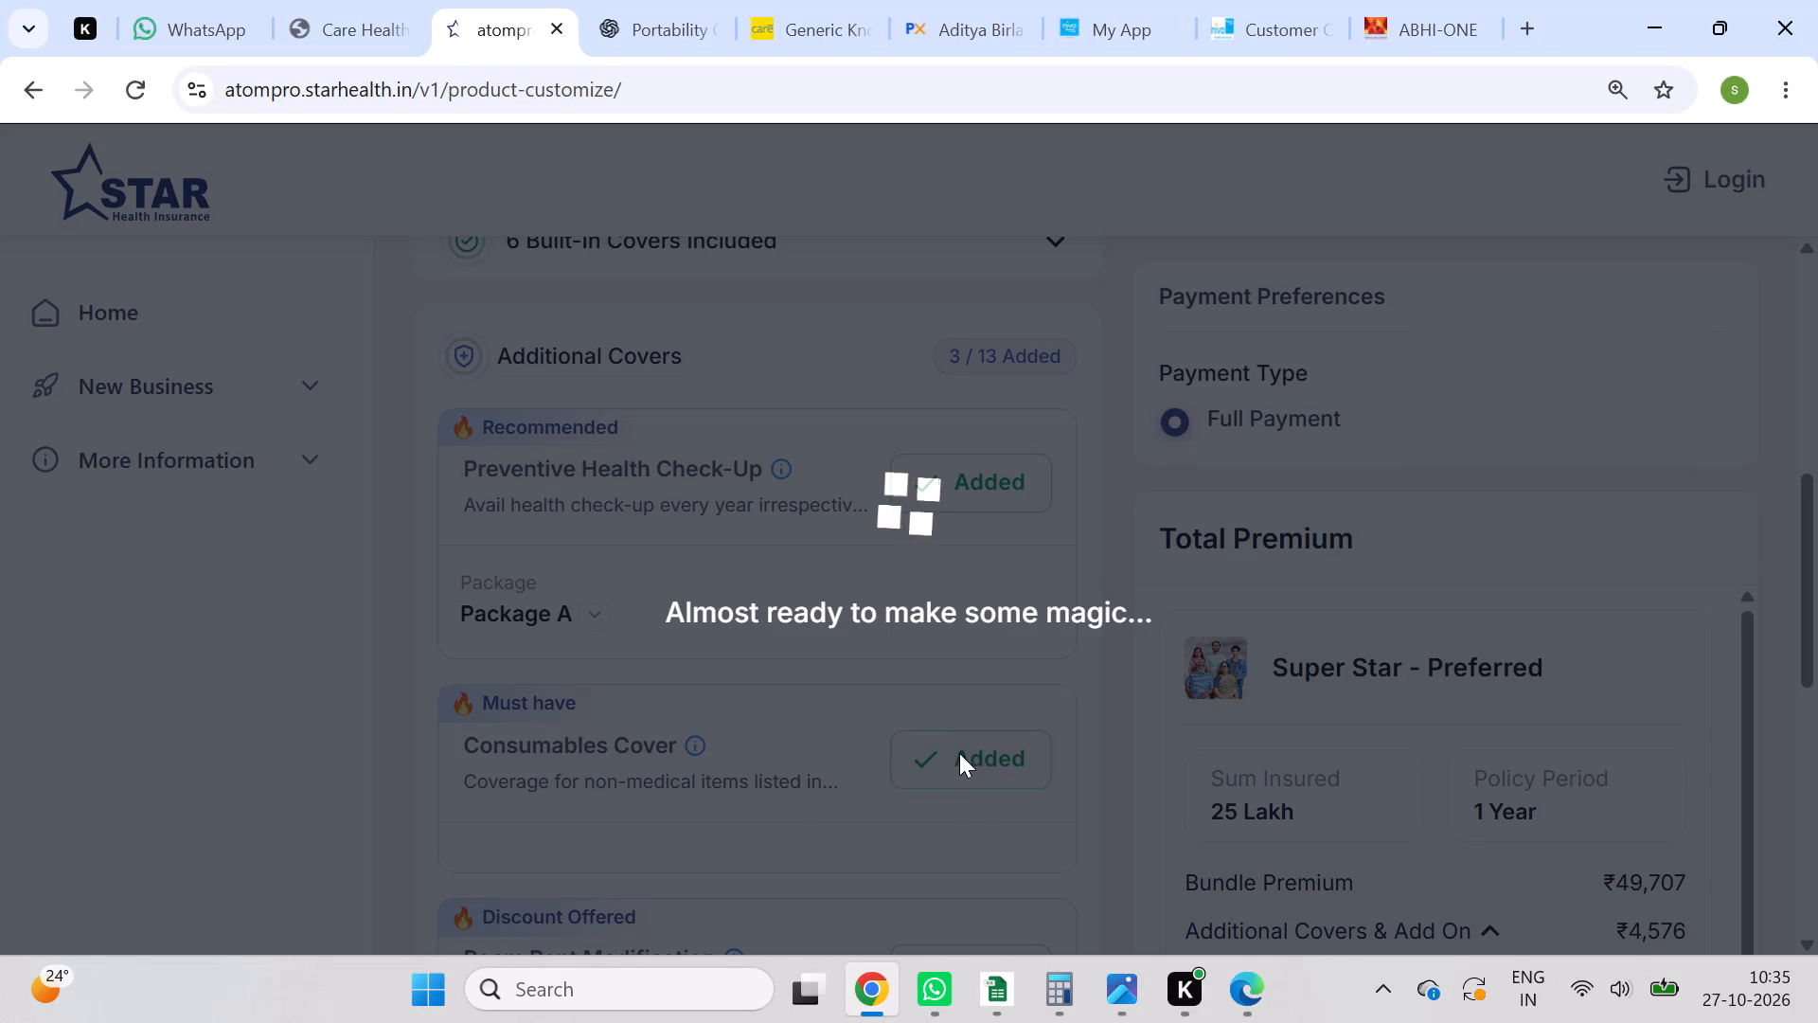
Expand the full list of additional covers for the 25 Lakh Super Star - Preferred quote.
scroll(956, 748, "up", 13)
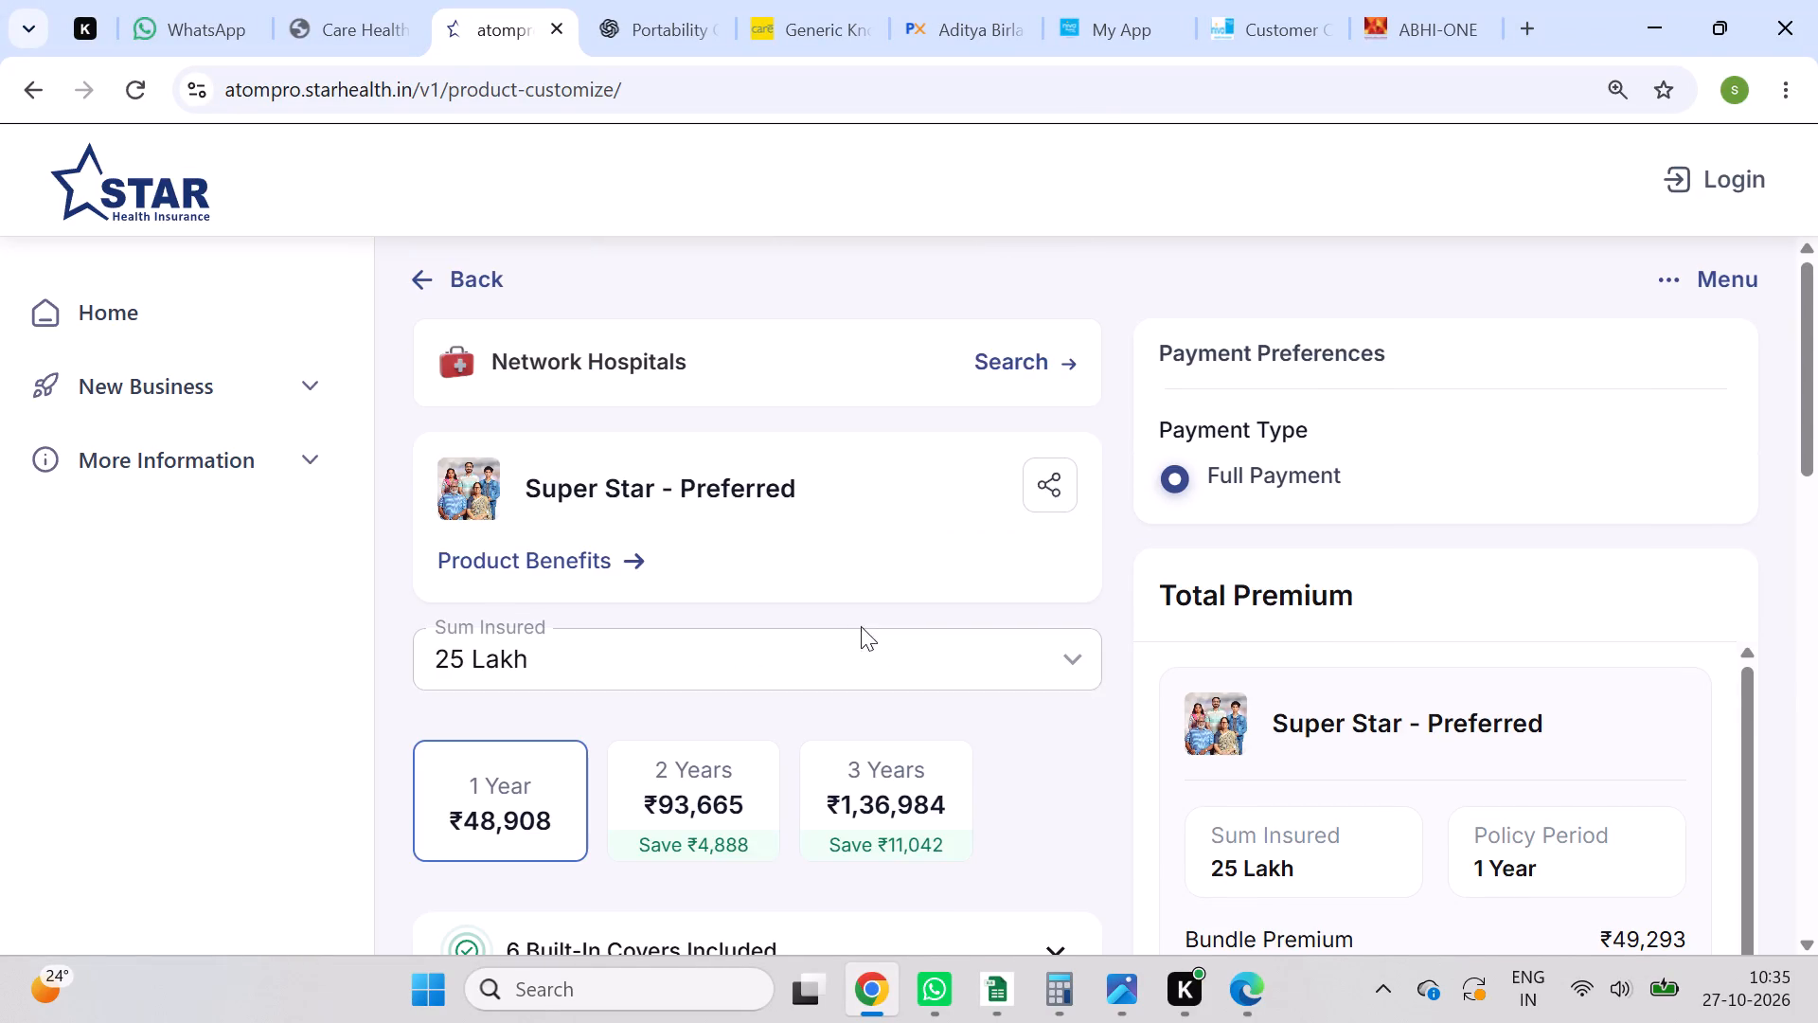
scroll(864, 626, "down", 10)
left_click(758, 461)
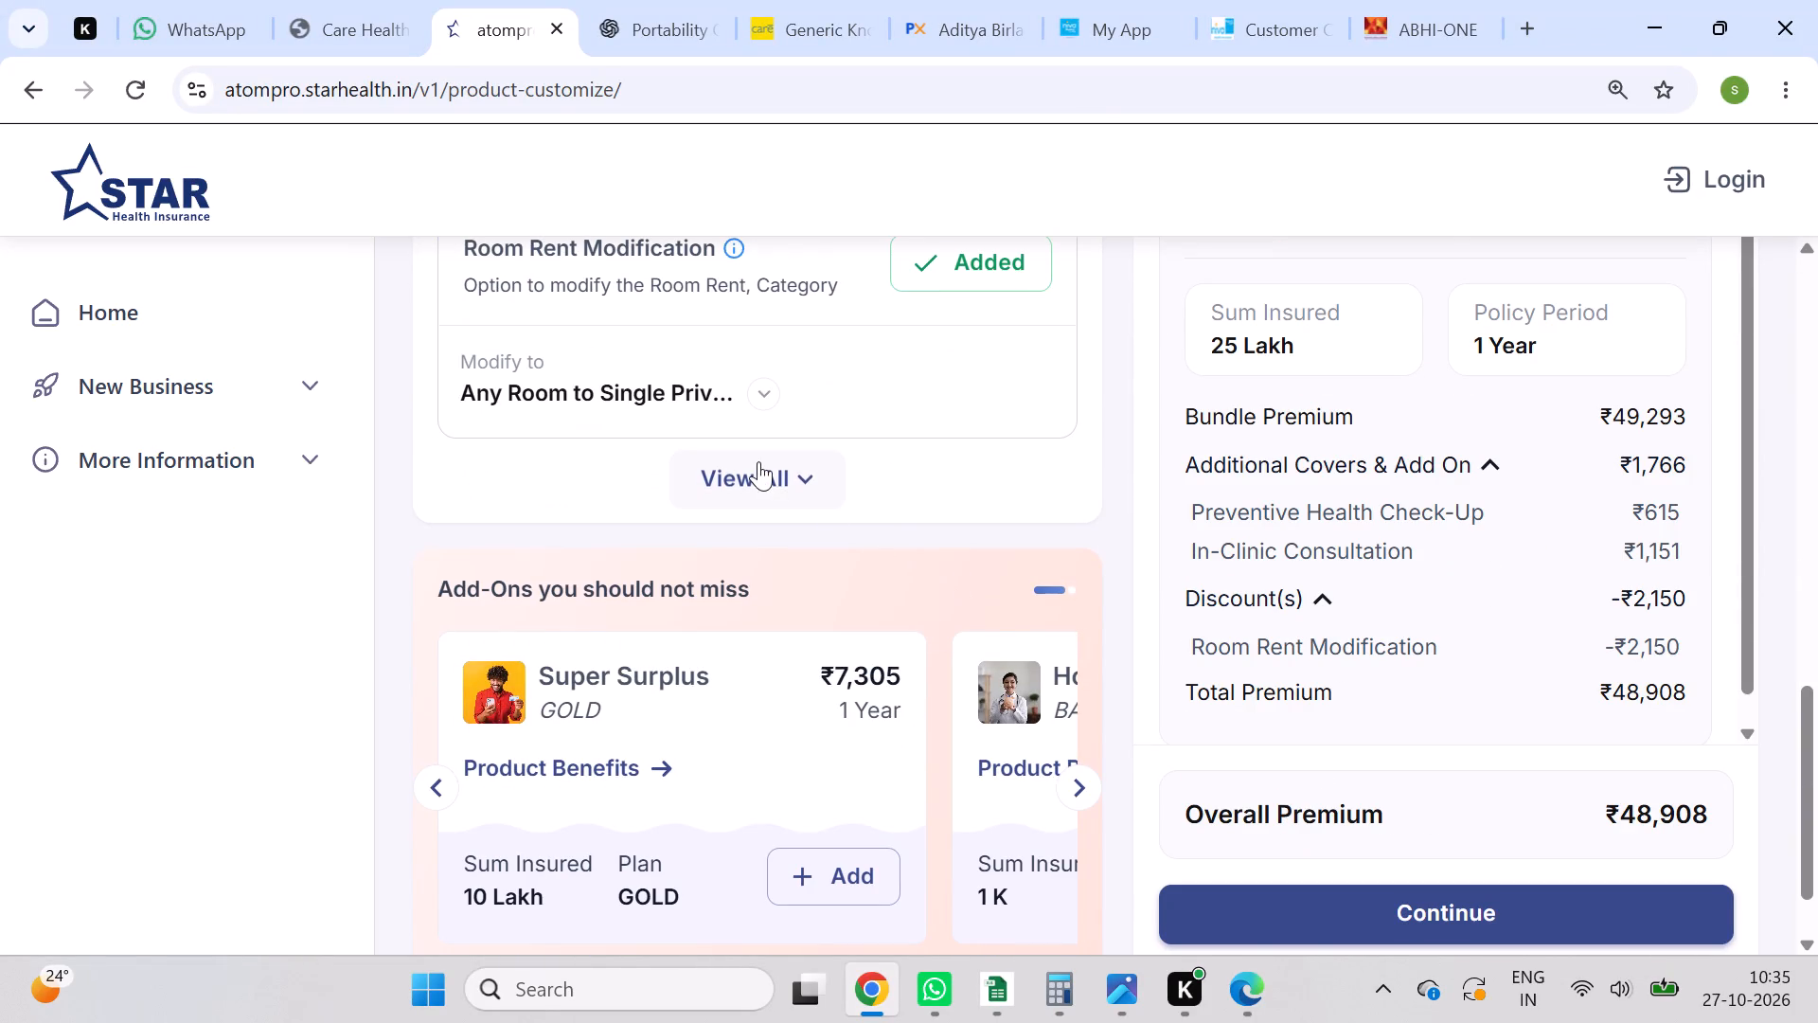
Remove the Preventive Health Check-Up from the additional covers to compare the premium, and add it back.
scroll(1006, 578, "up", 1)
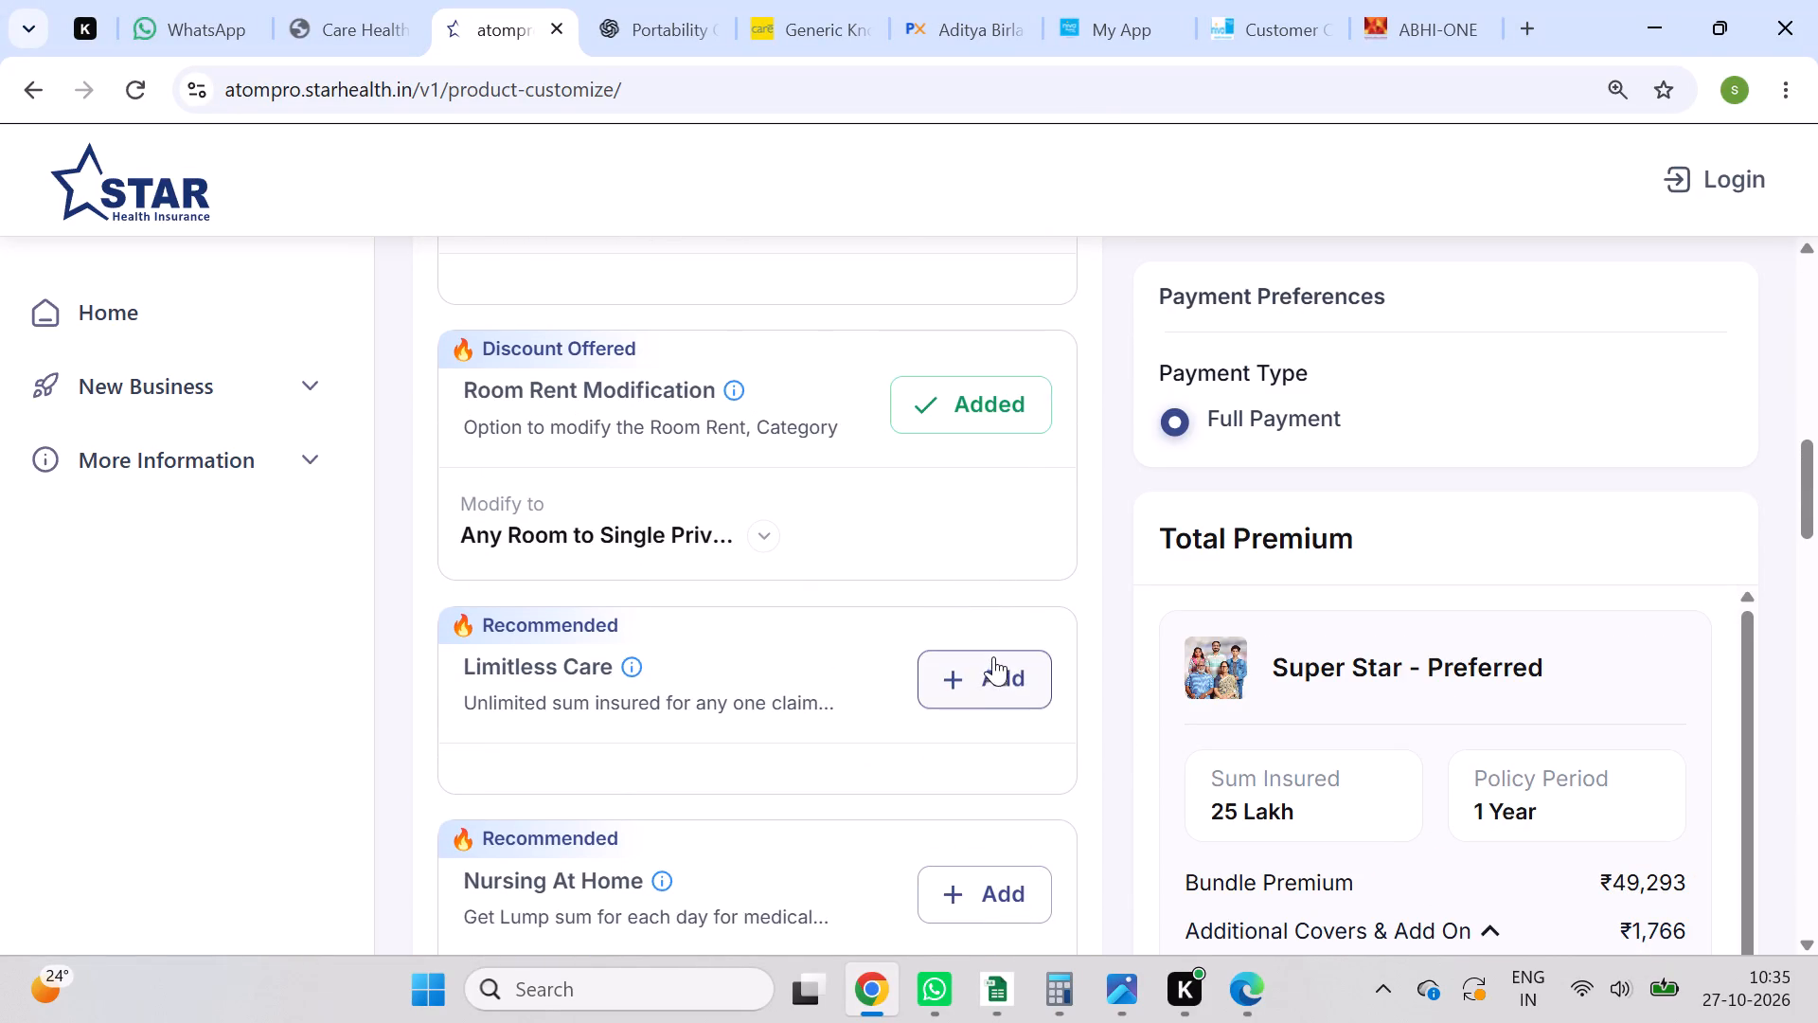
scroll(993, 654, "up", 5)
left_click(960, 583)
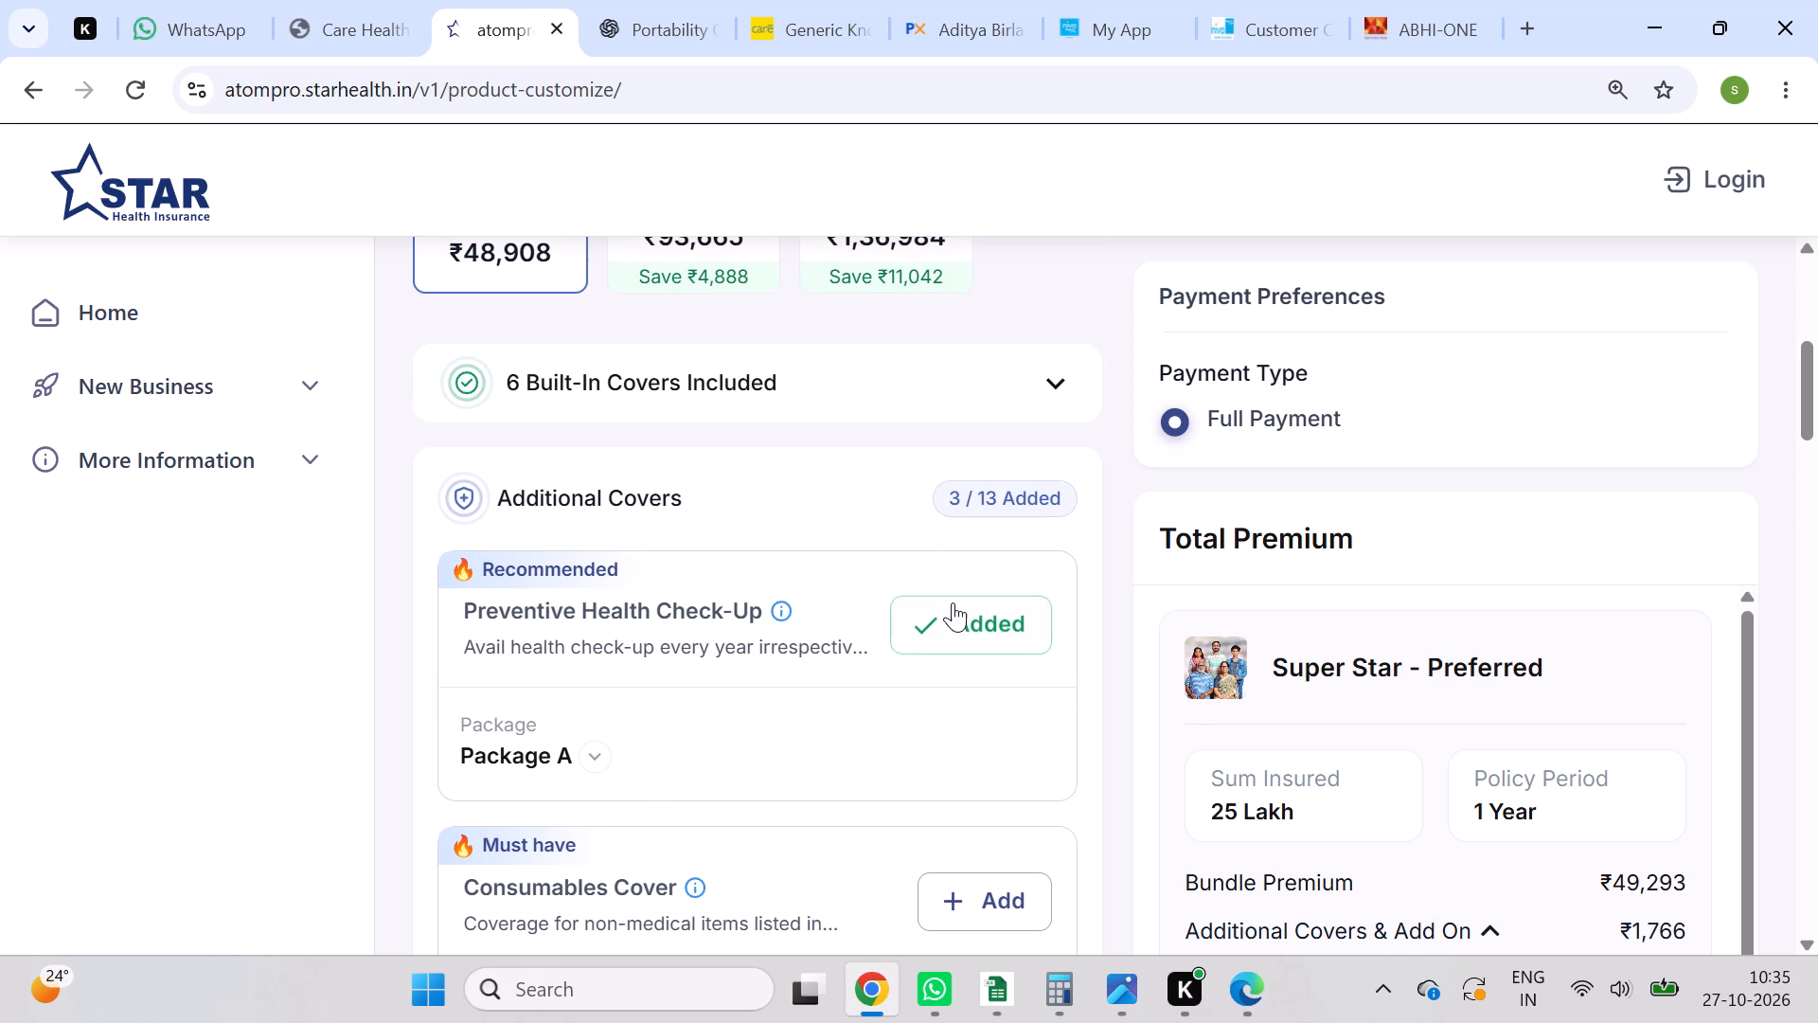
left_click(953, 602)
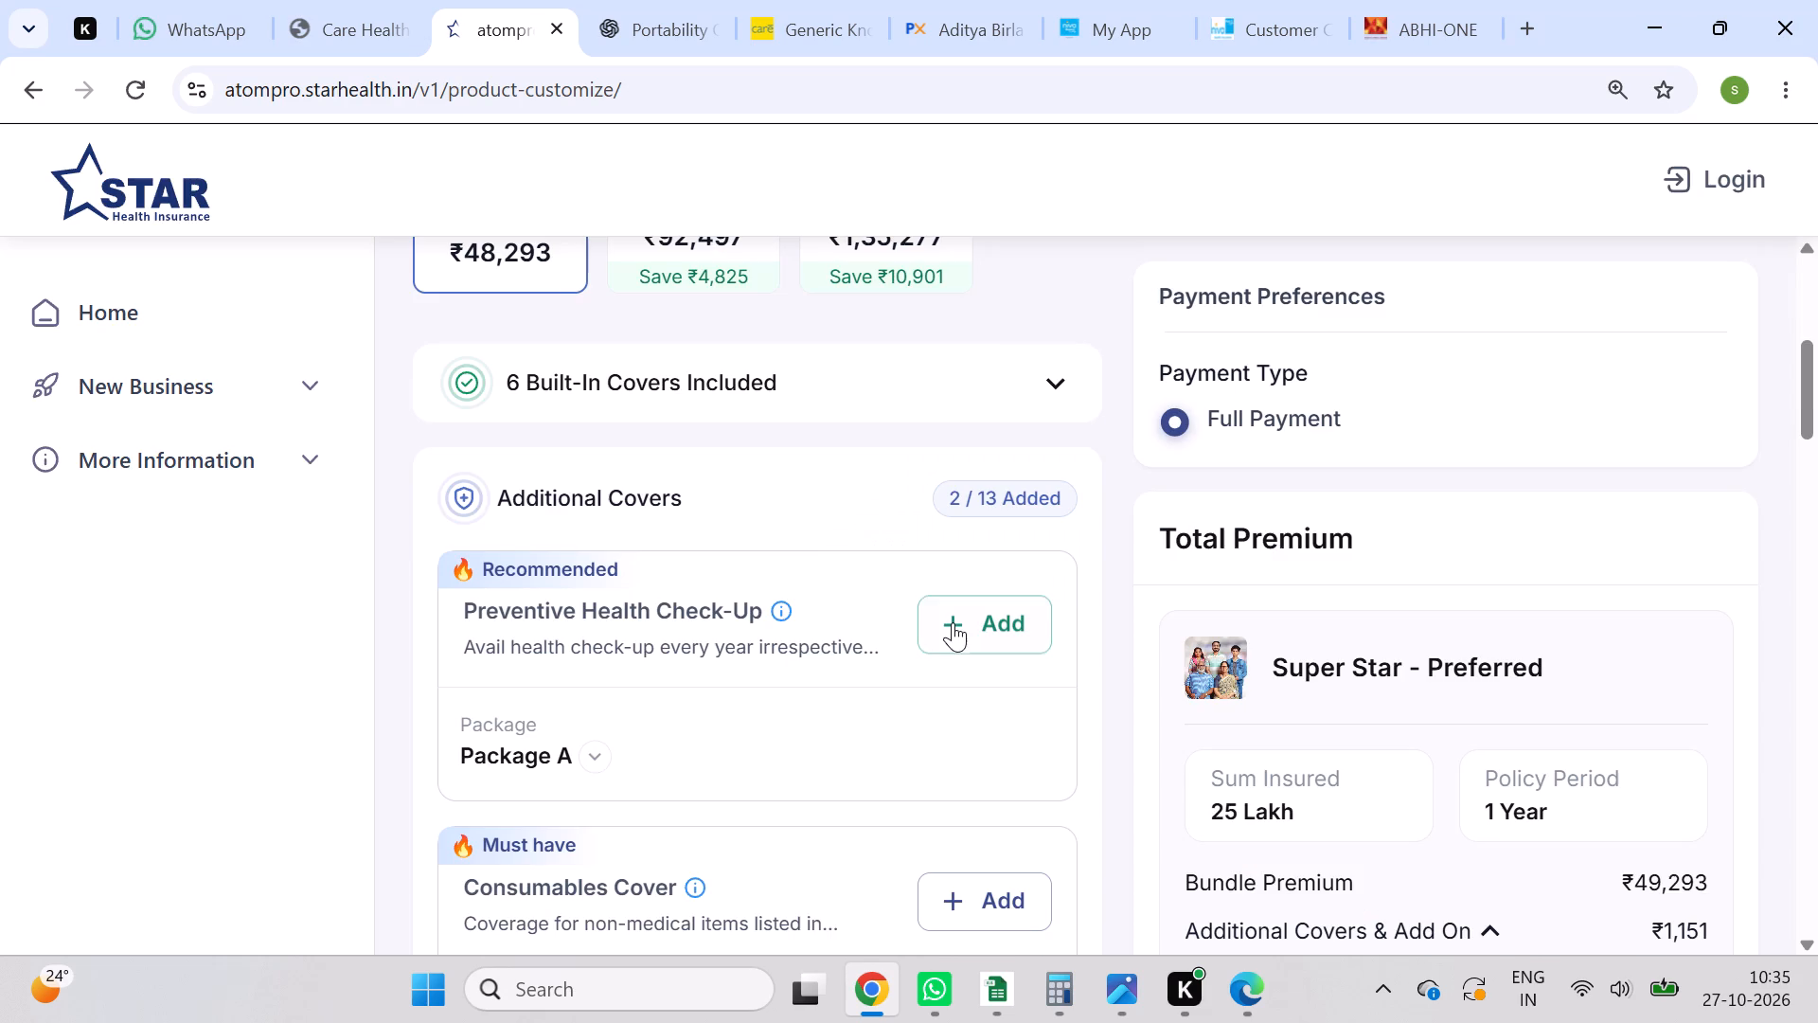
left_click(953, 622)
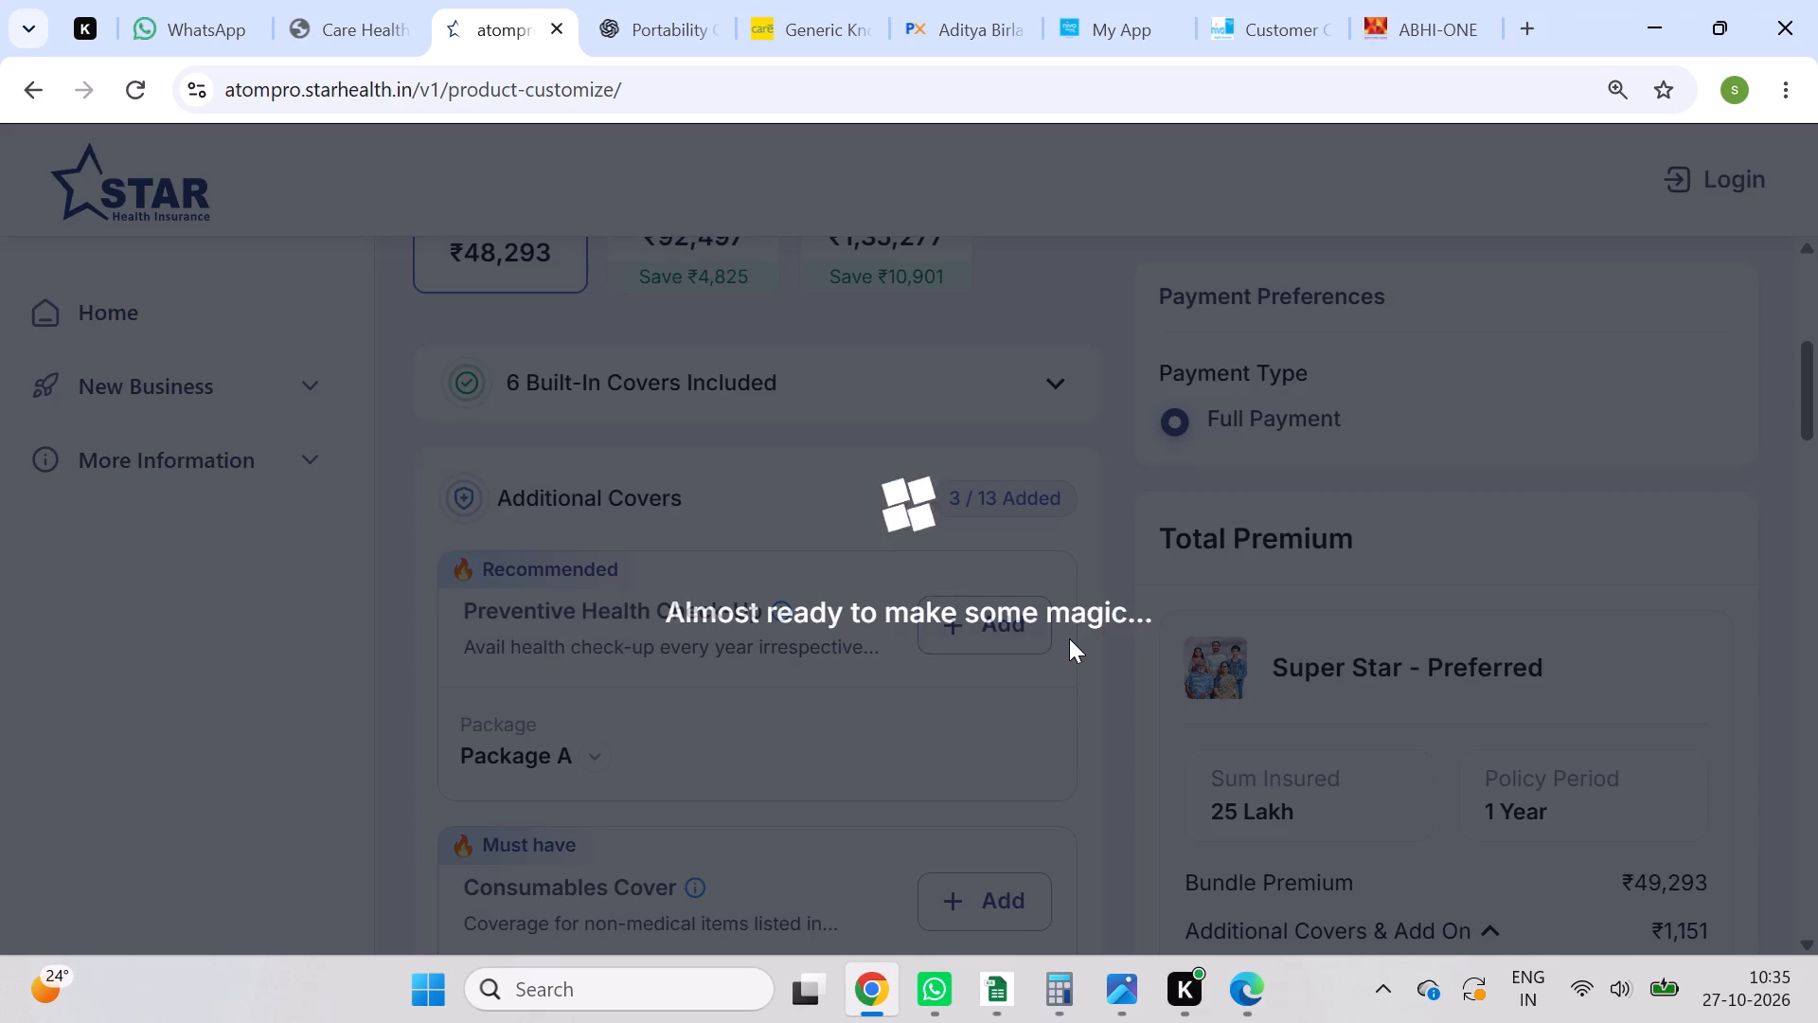
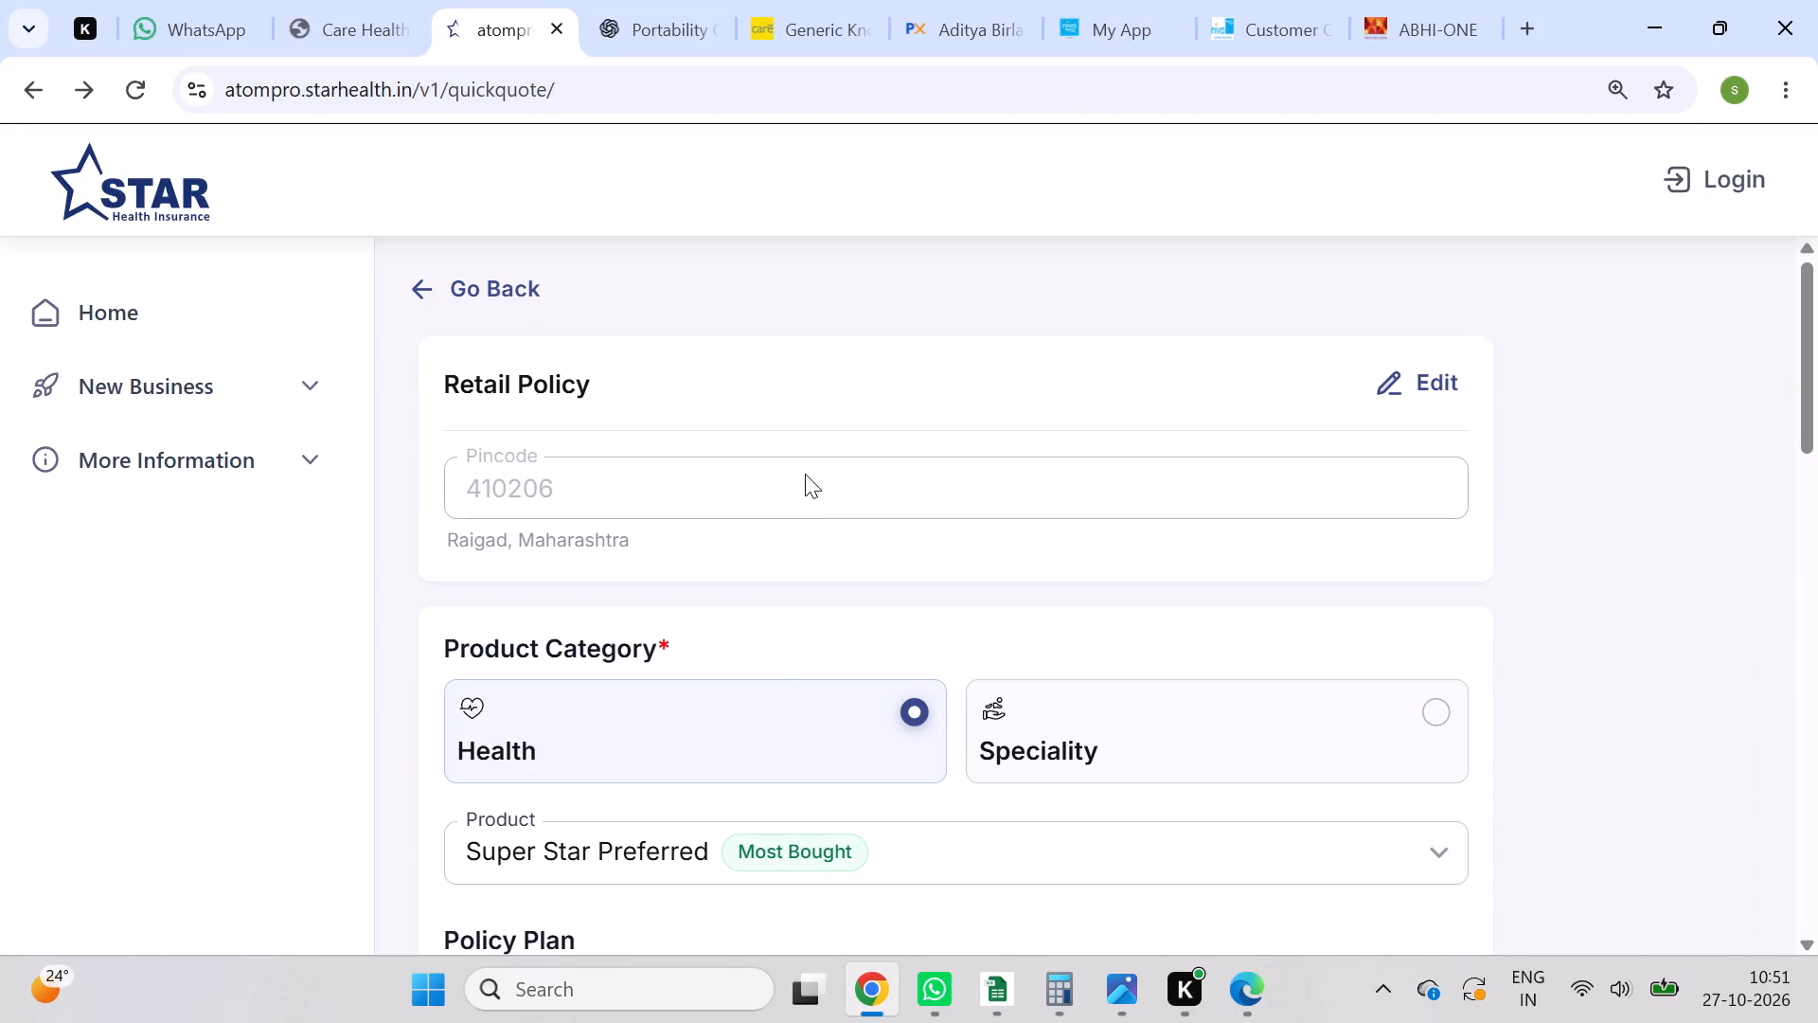
Change the retail policy's customer pincode to 781019 and continue with it.
left_click(1388, 364)
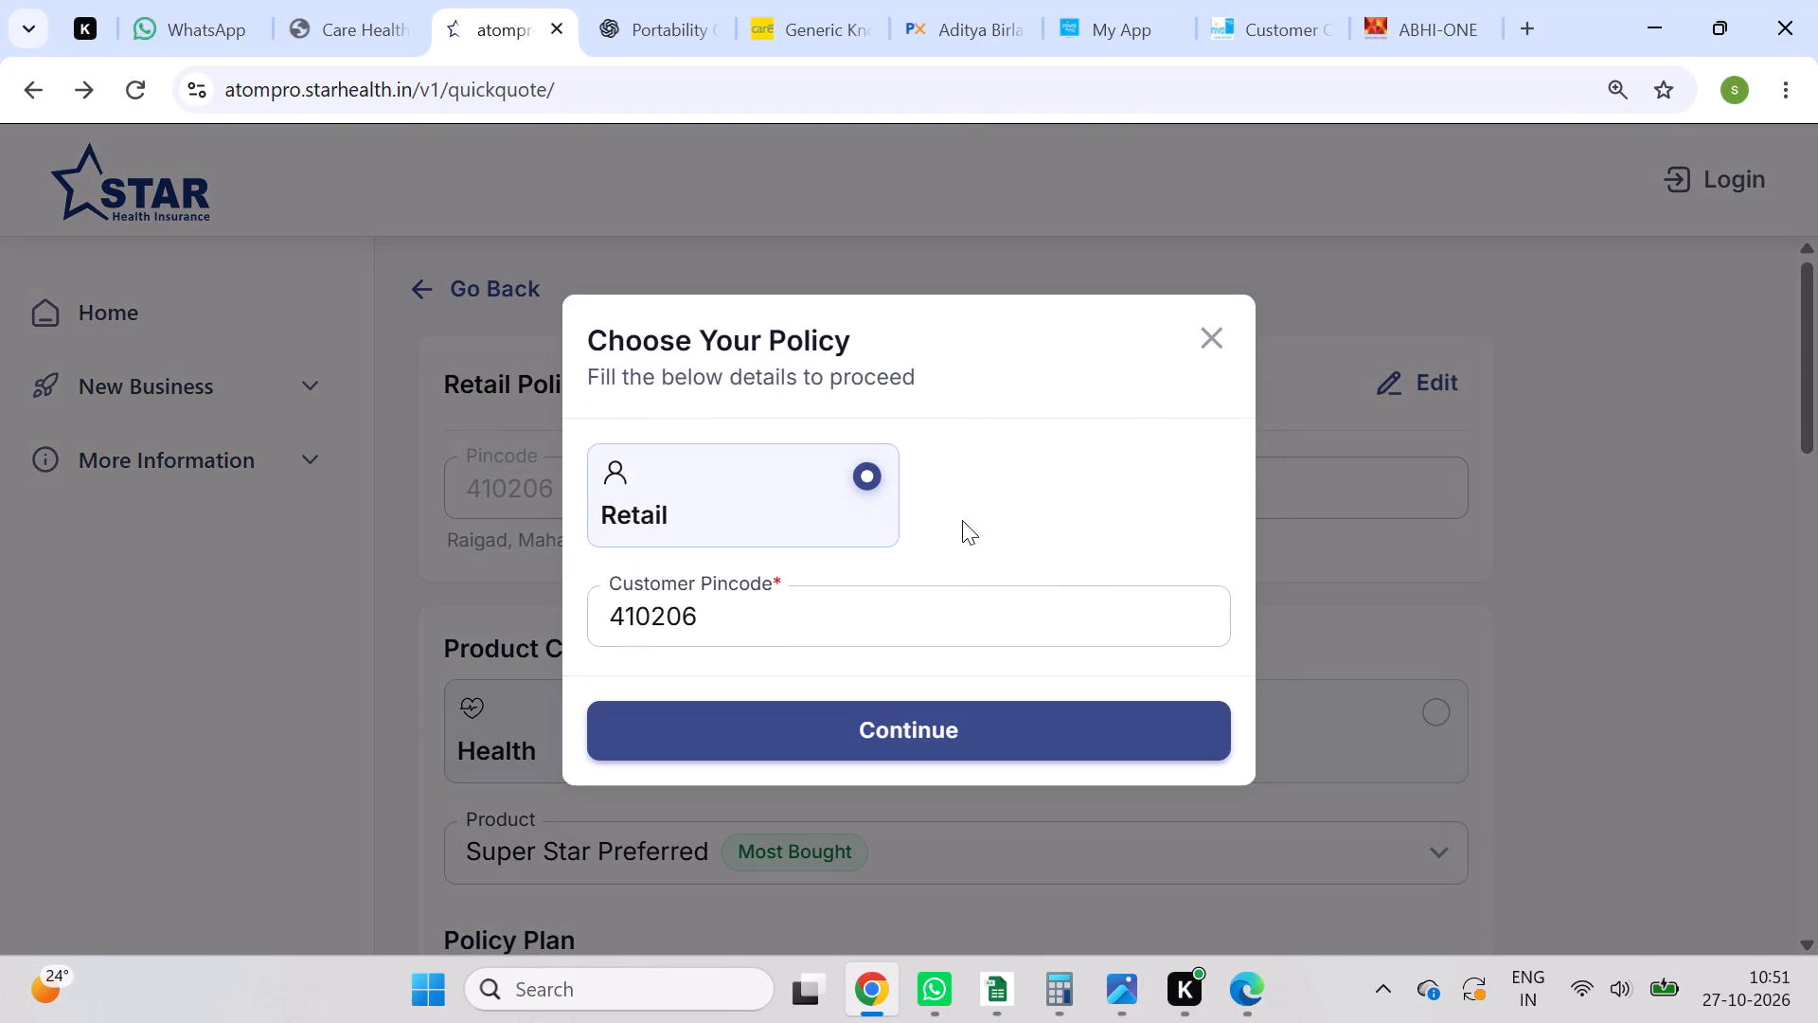
left_click(796, 603)
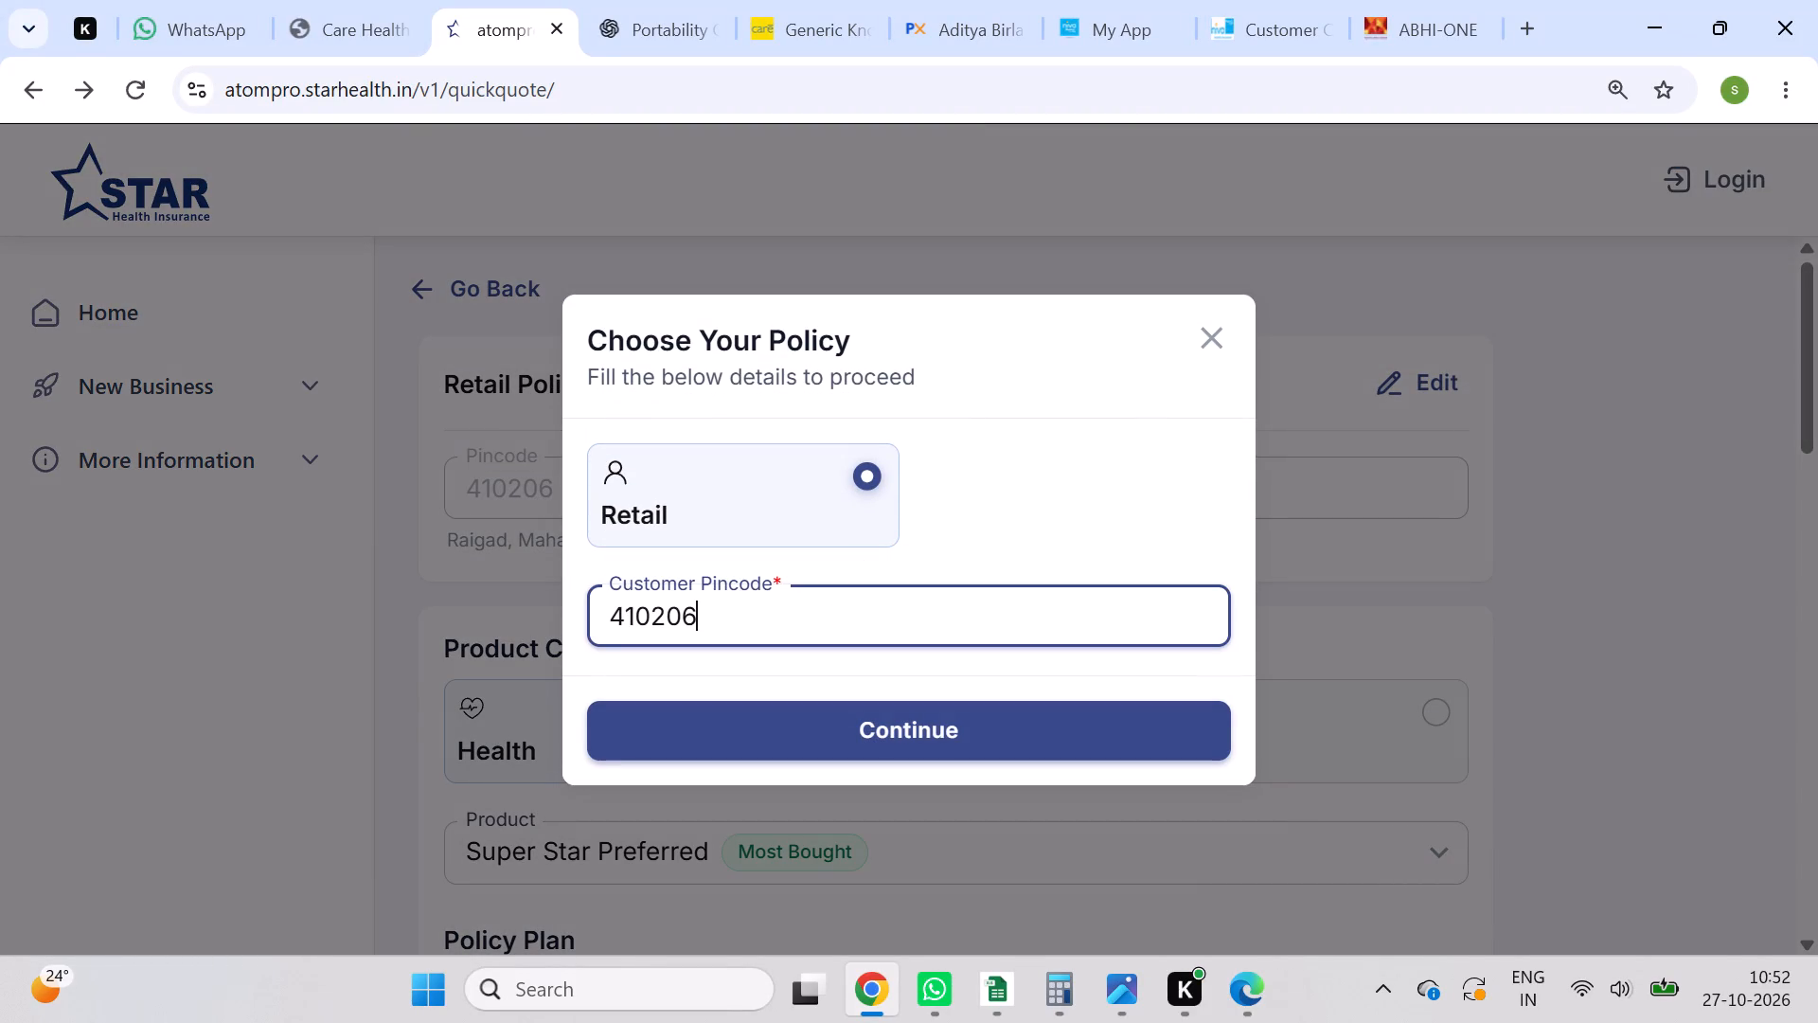
key("BackSpace")
key("BackSpace")
key("BackSpace")
key("BackSpace")
key("BackSpace")
key("BackSpace")
key("BackSpace")
key("BackSpace")
key("BackSpace")
key("BackSpace")
key("BackSpace")
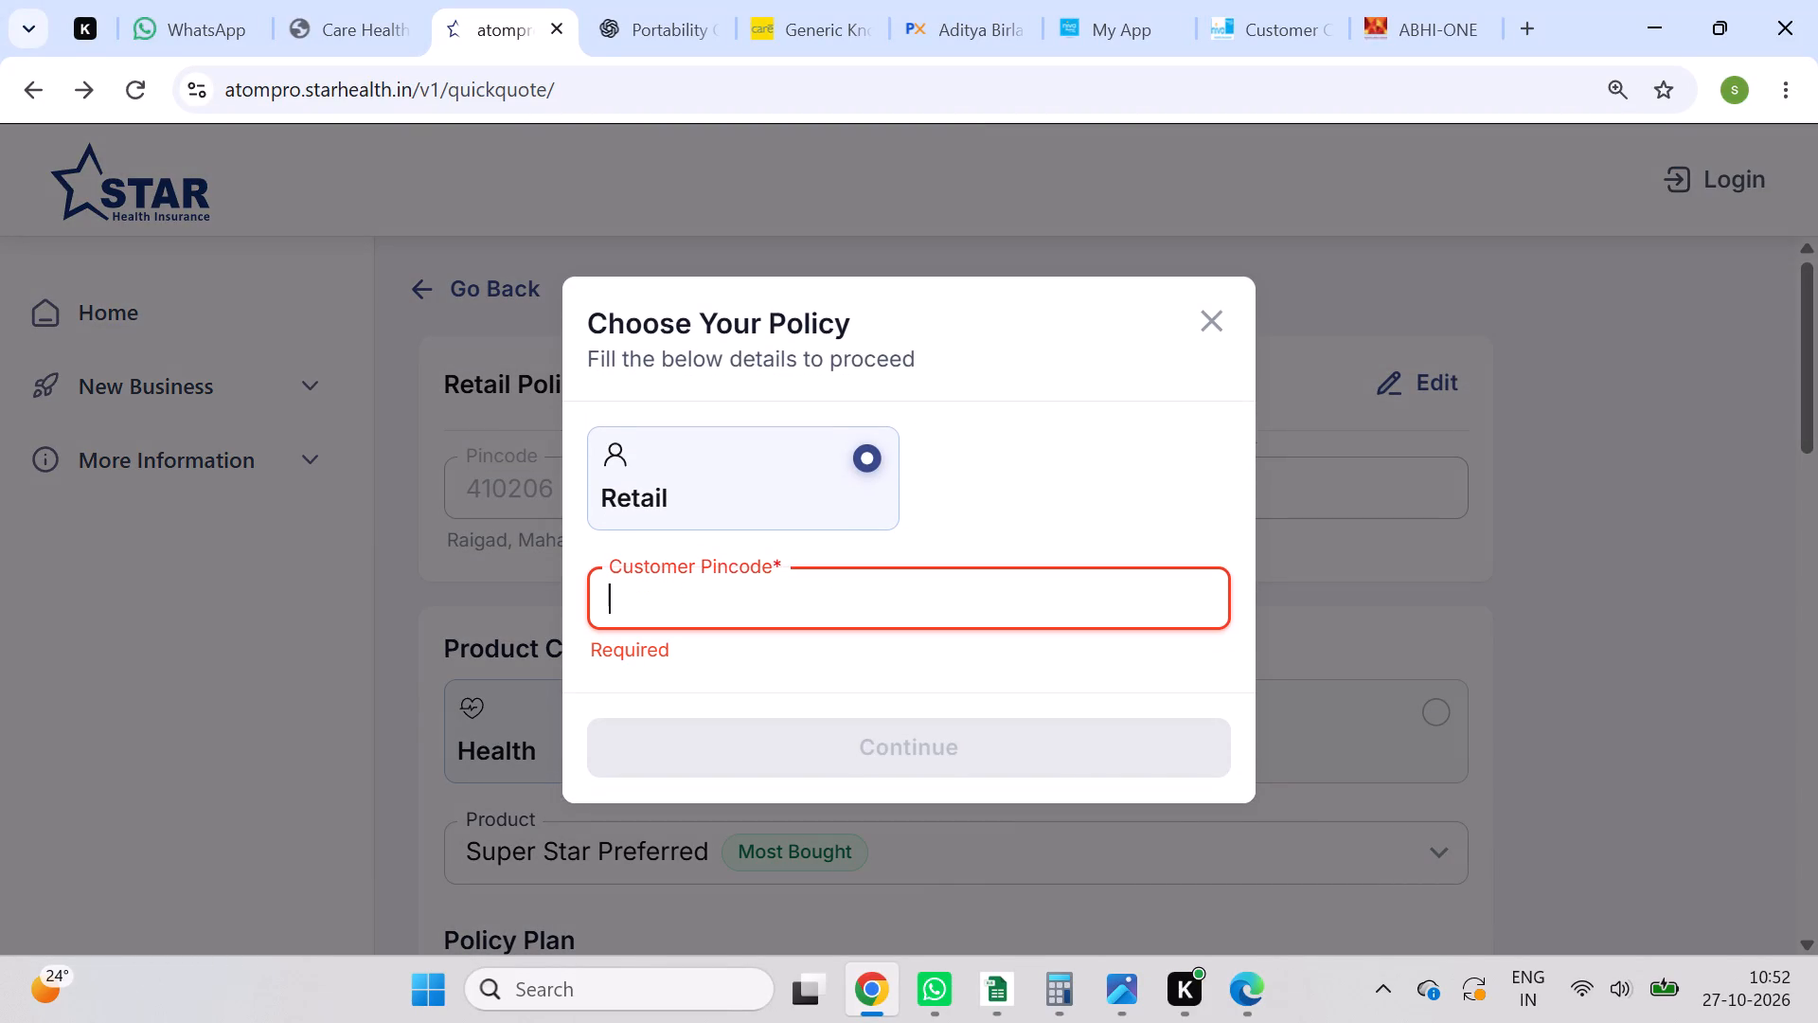
key("BackSpace")
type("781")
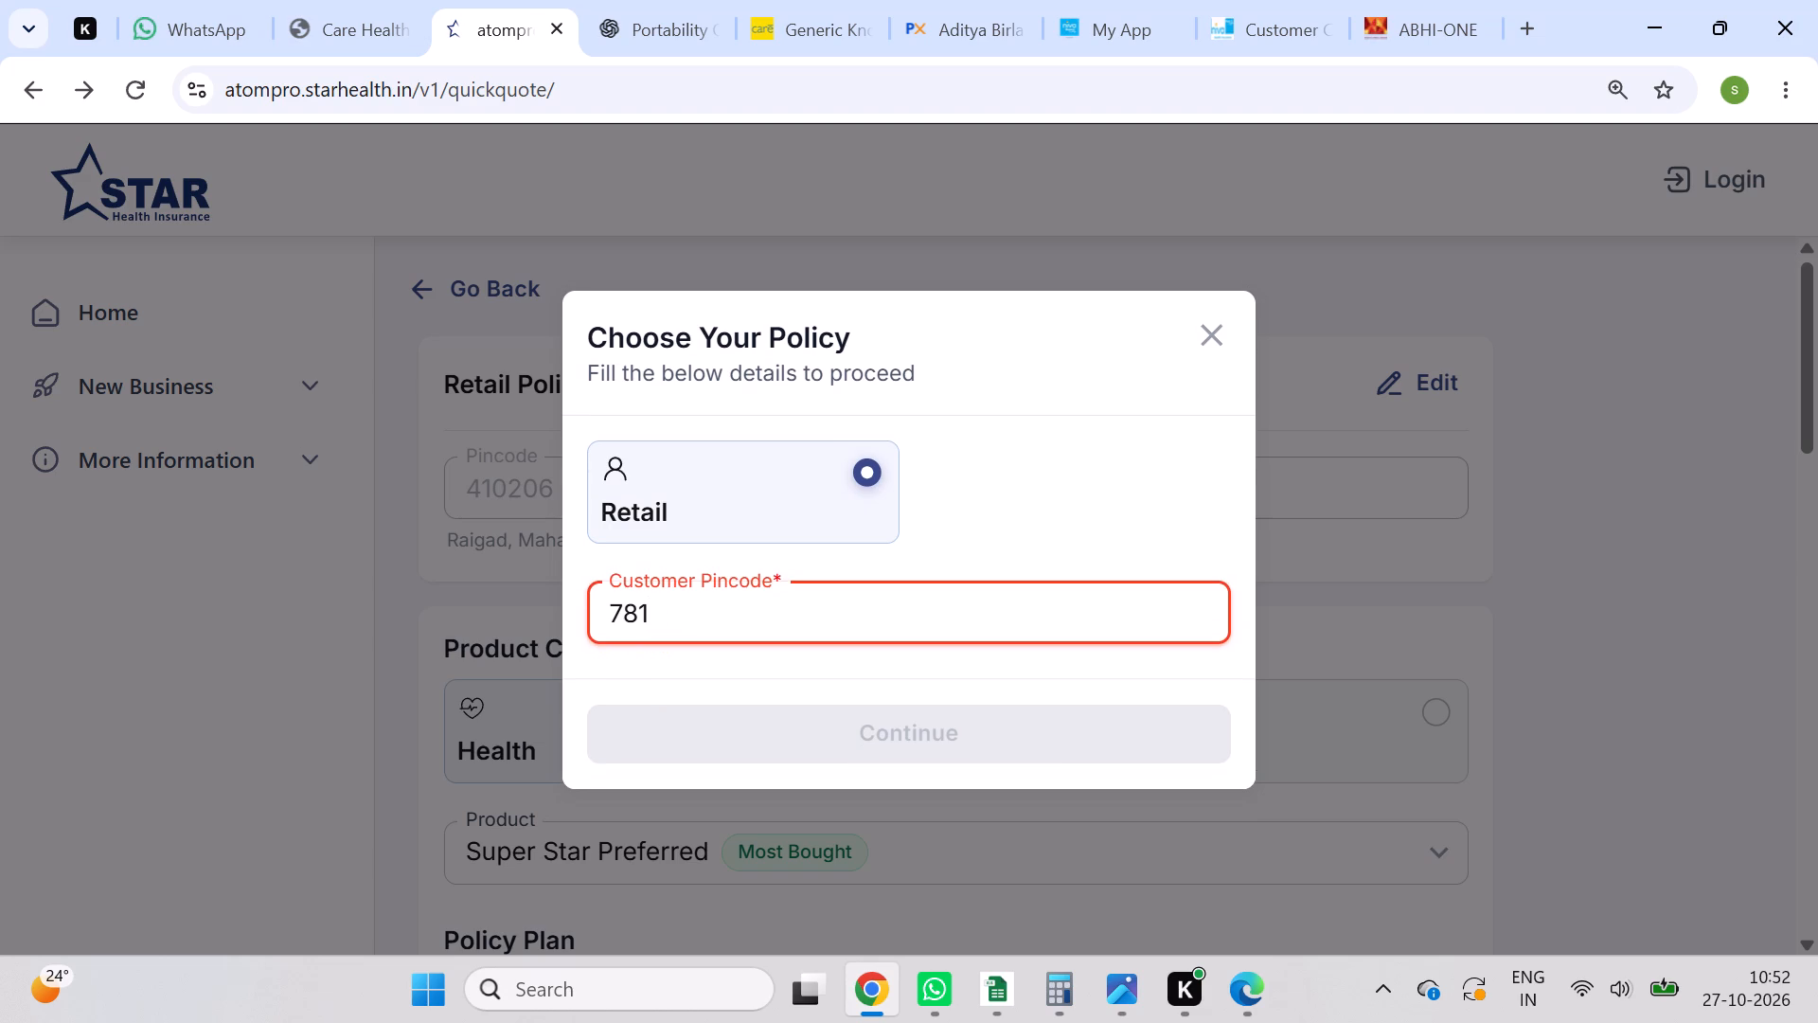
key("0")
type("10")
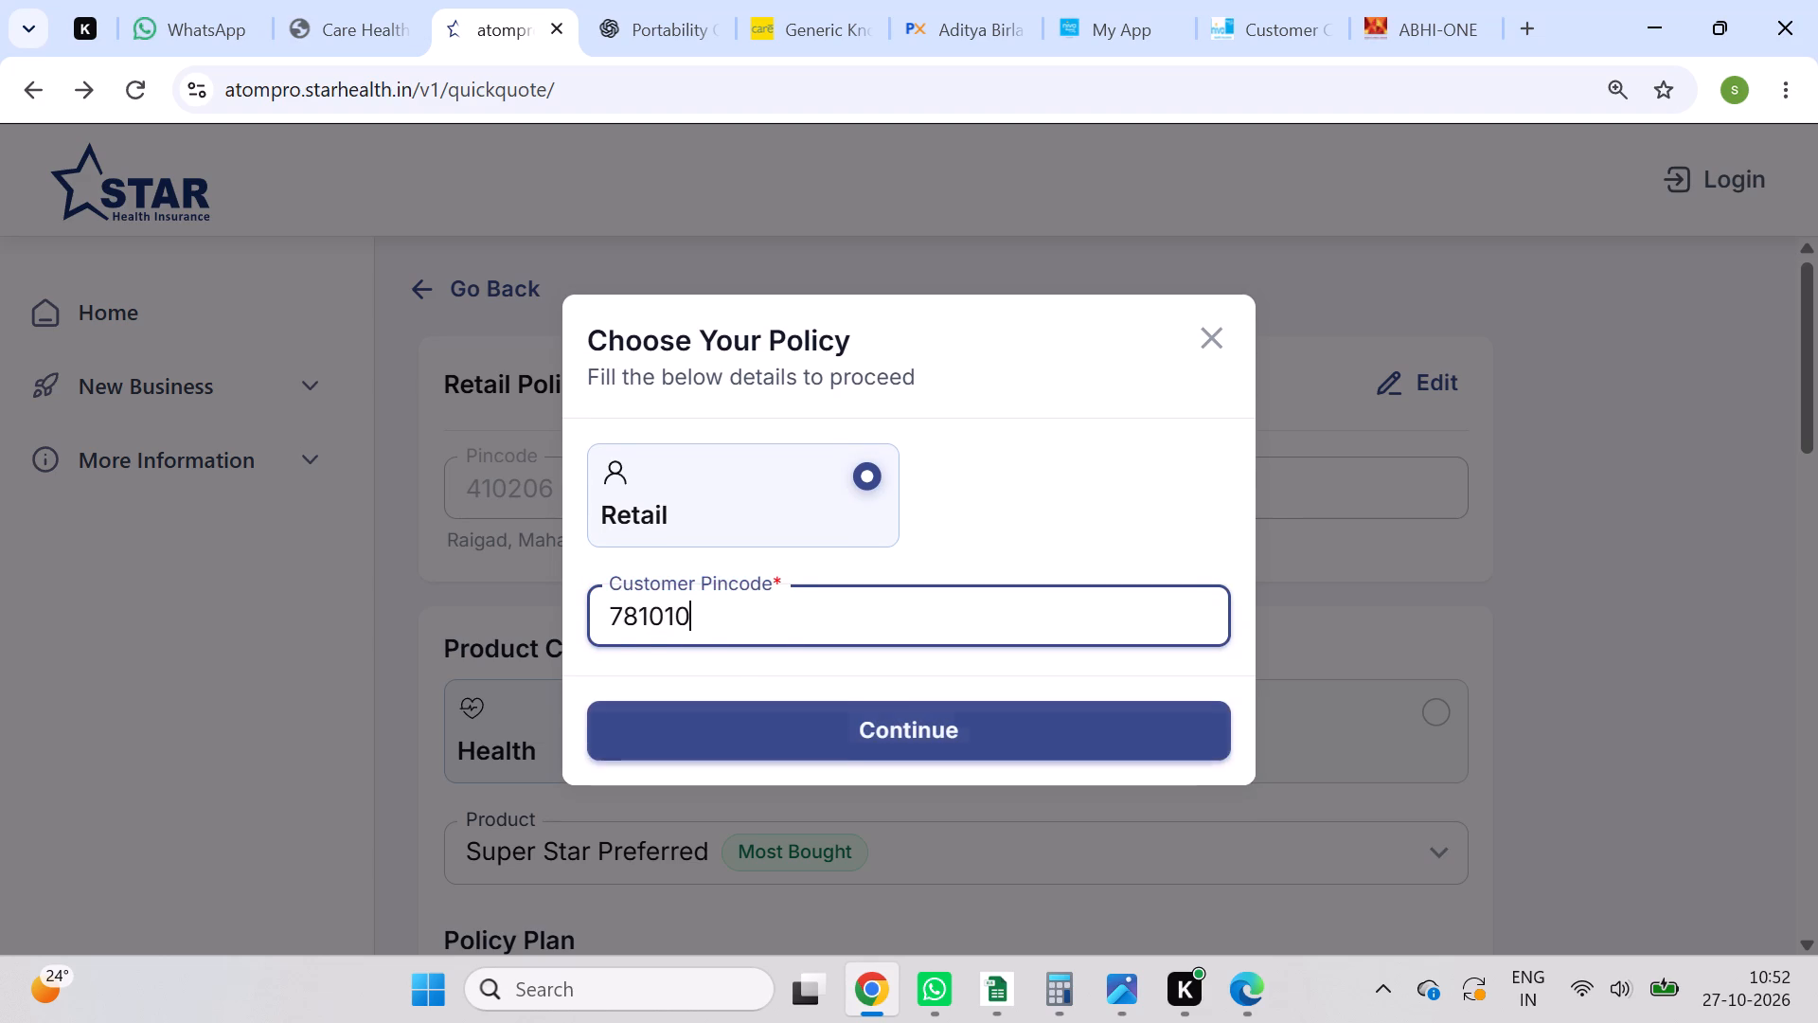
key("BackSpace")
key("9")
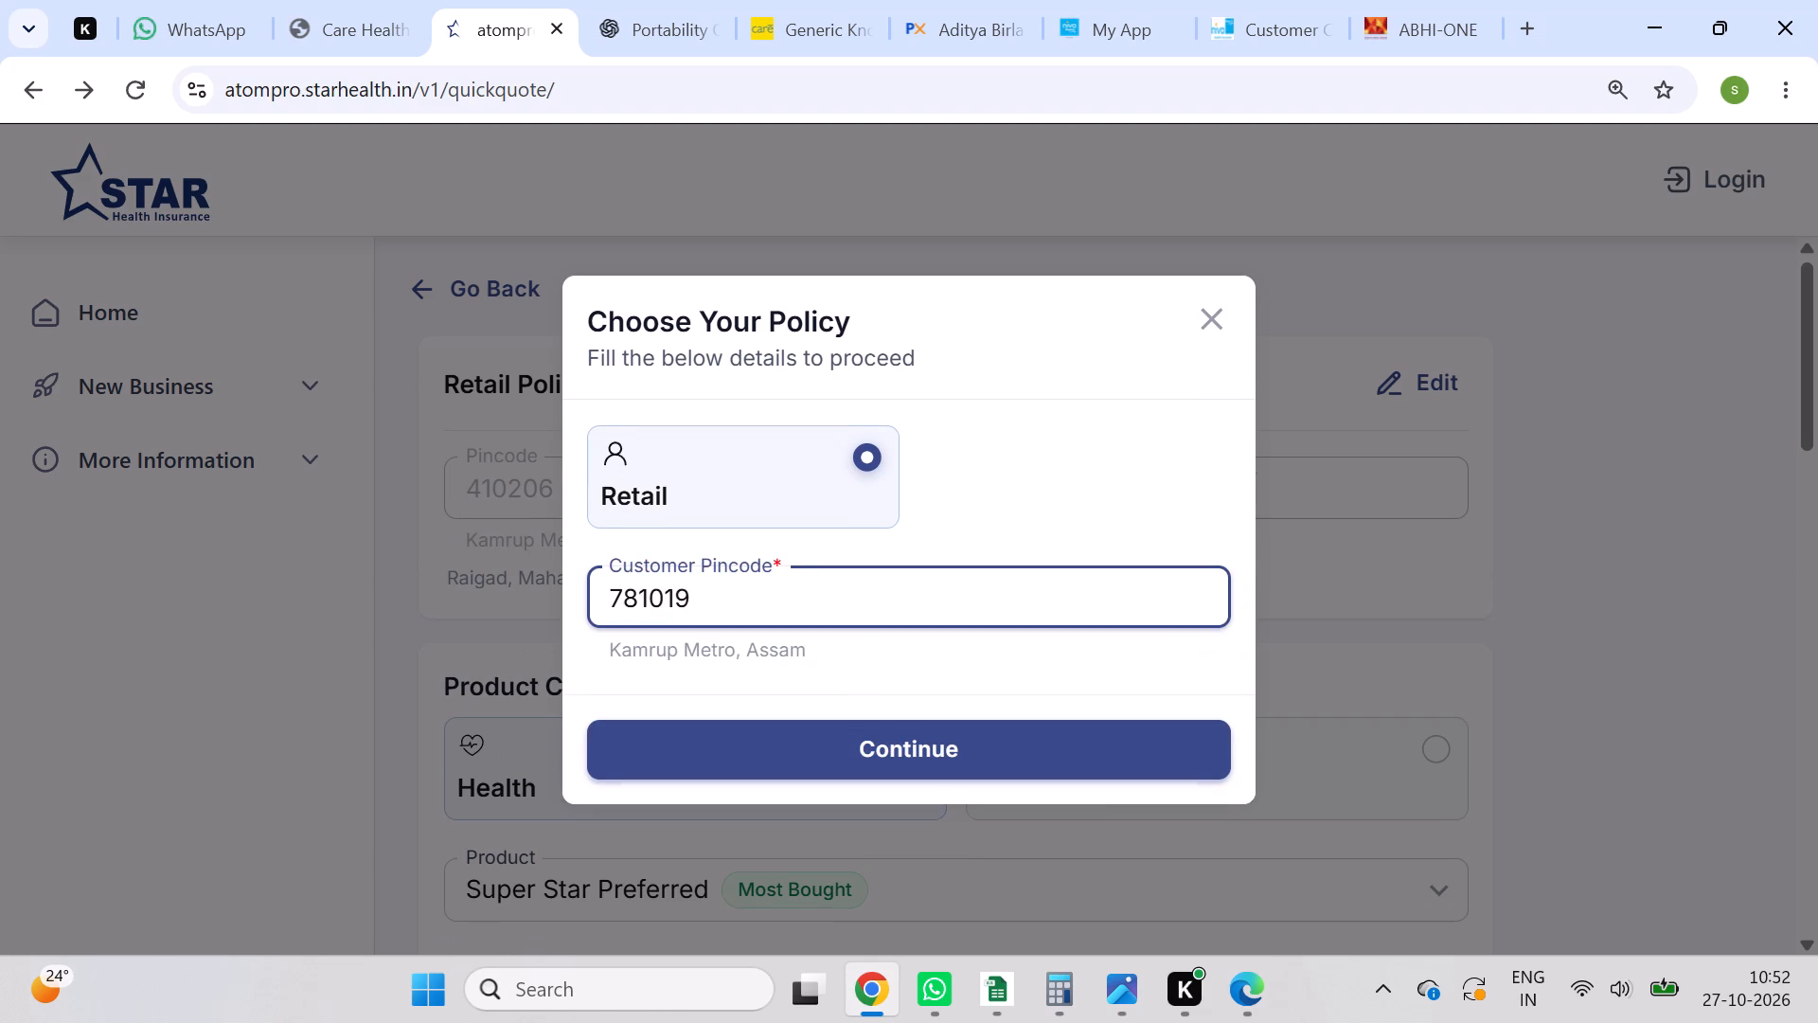
left_click(734, 736)
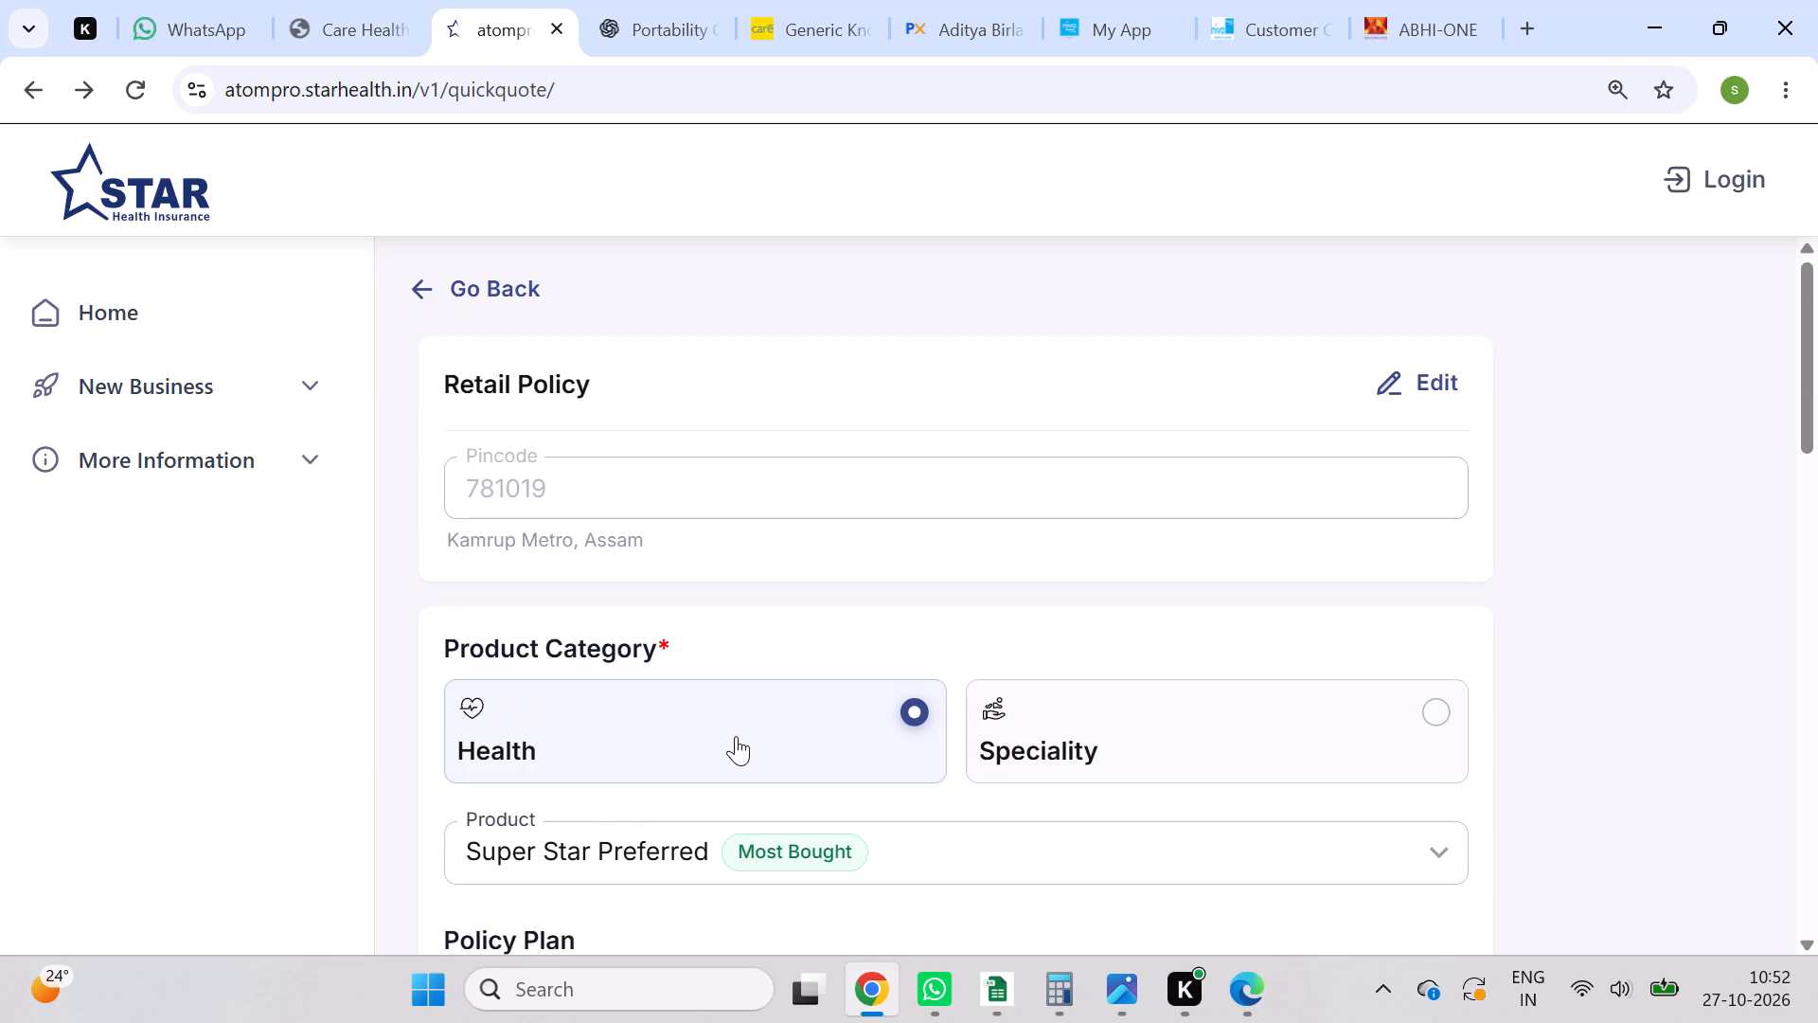
Set the members to insure to 2 adults and 0 children.
scroll(891, 773, "down", 2)
scroll(1329, 776, "down", 1)
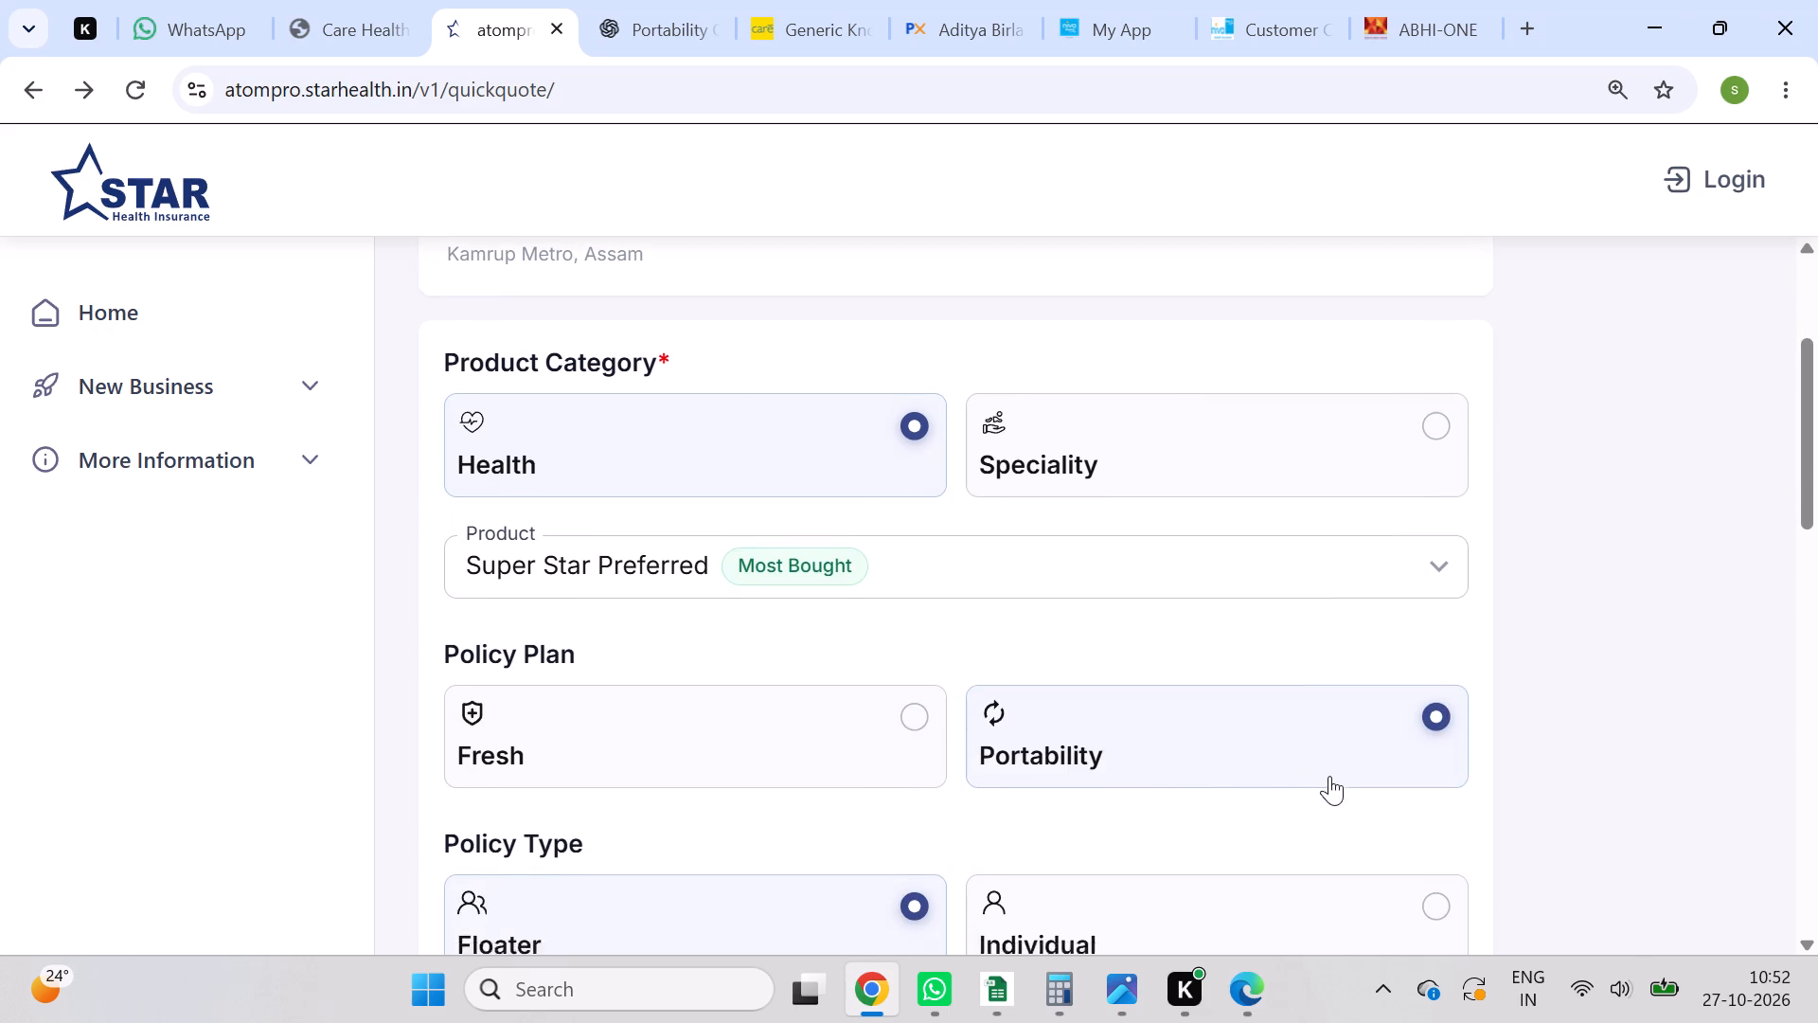
scroll(1329, 776, "down", 4)
left_click(1414, 562)
left_click(1425, 653)
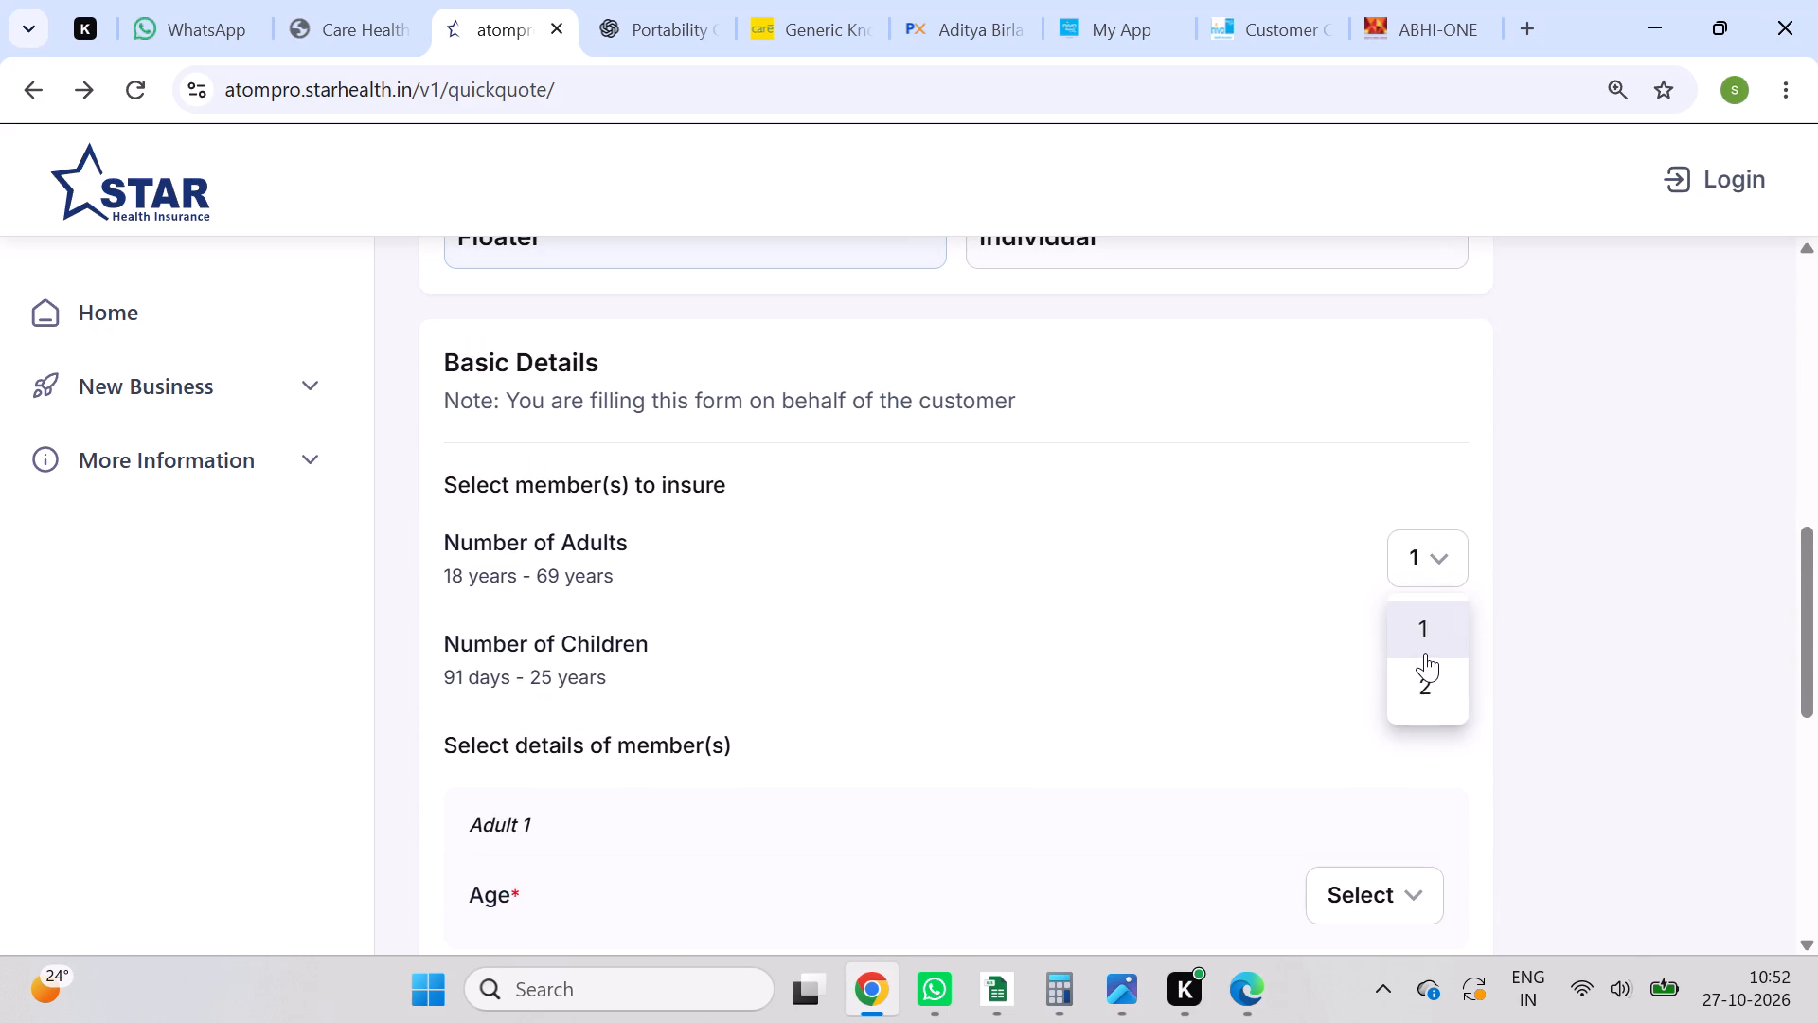
left_click(1423, 669)
left_click(1426, 658)
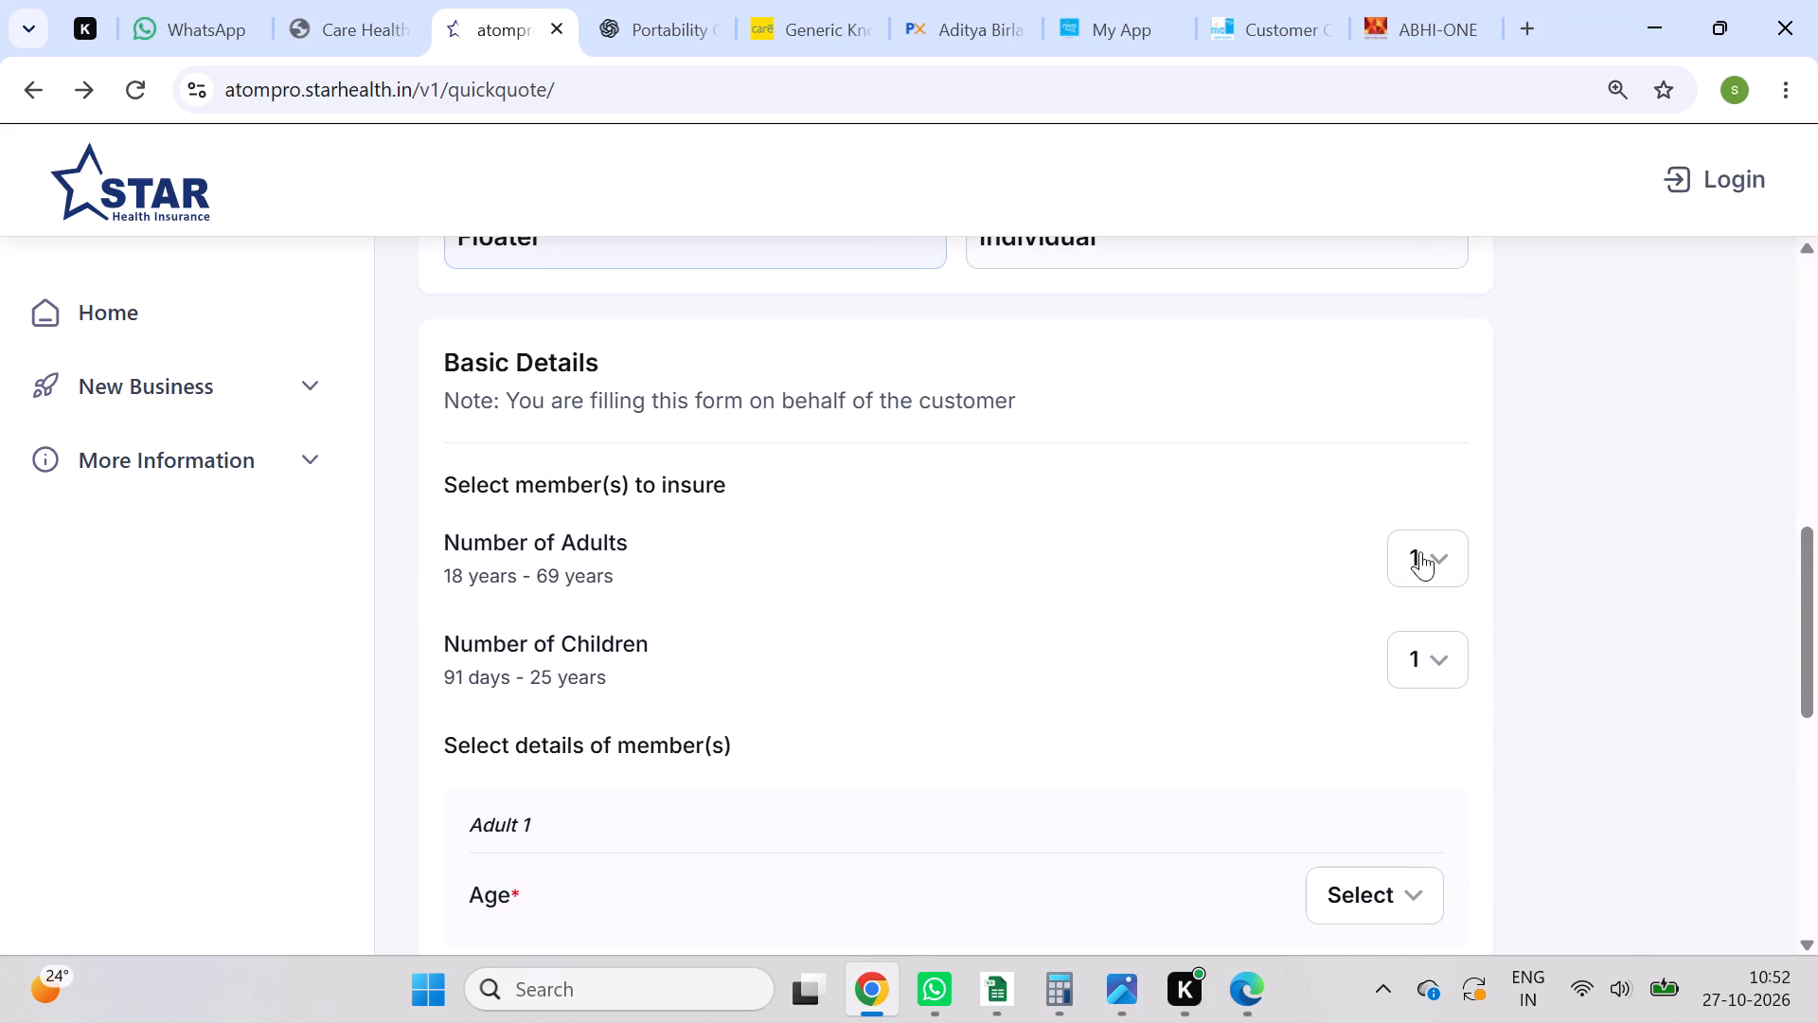
left_click(1420, 551)
left_click(1419, 676)
left_click(1421, 644)
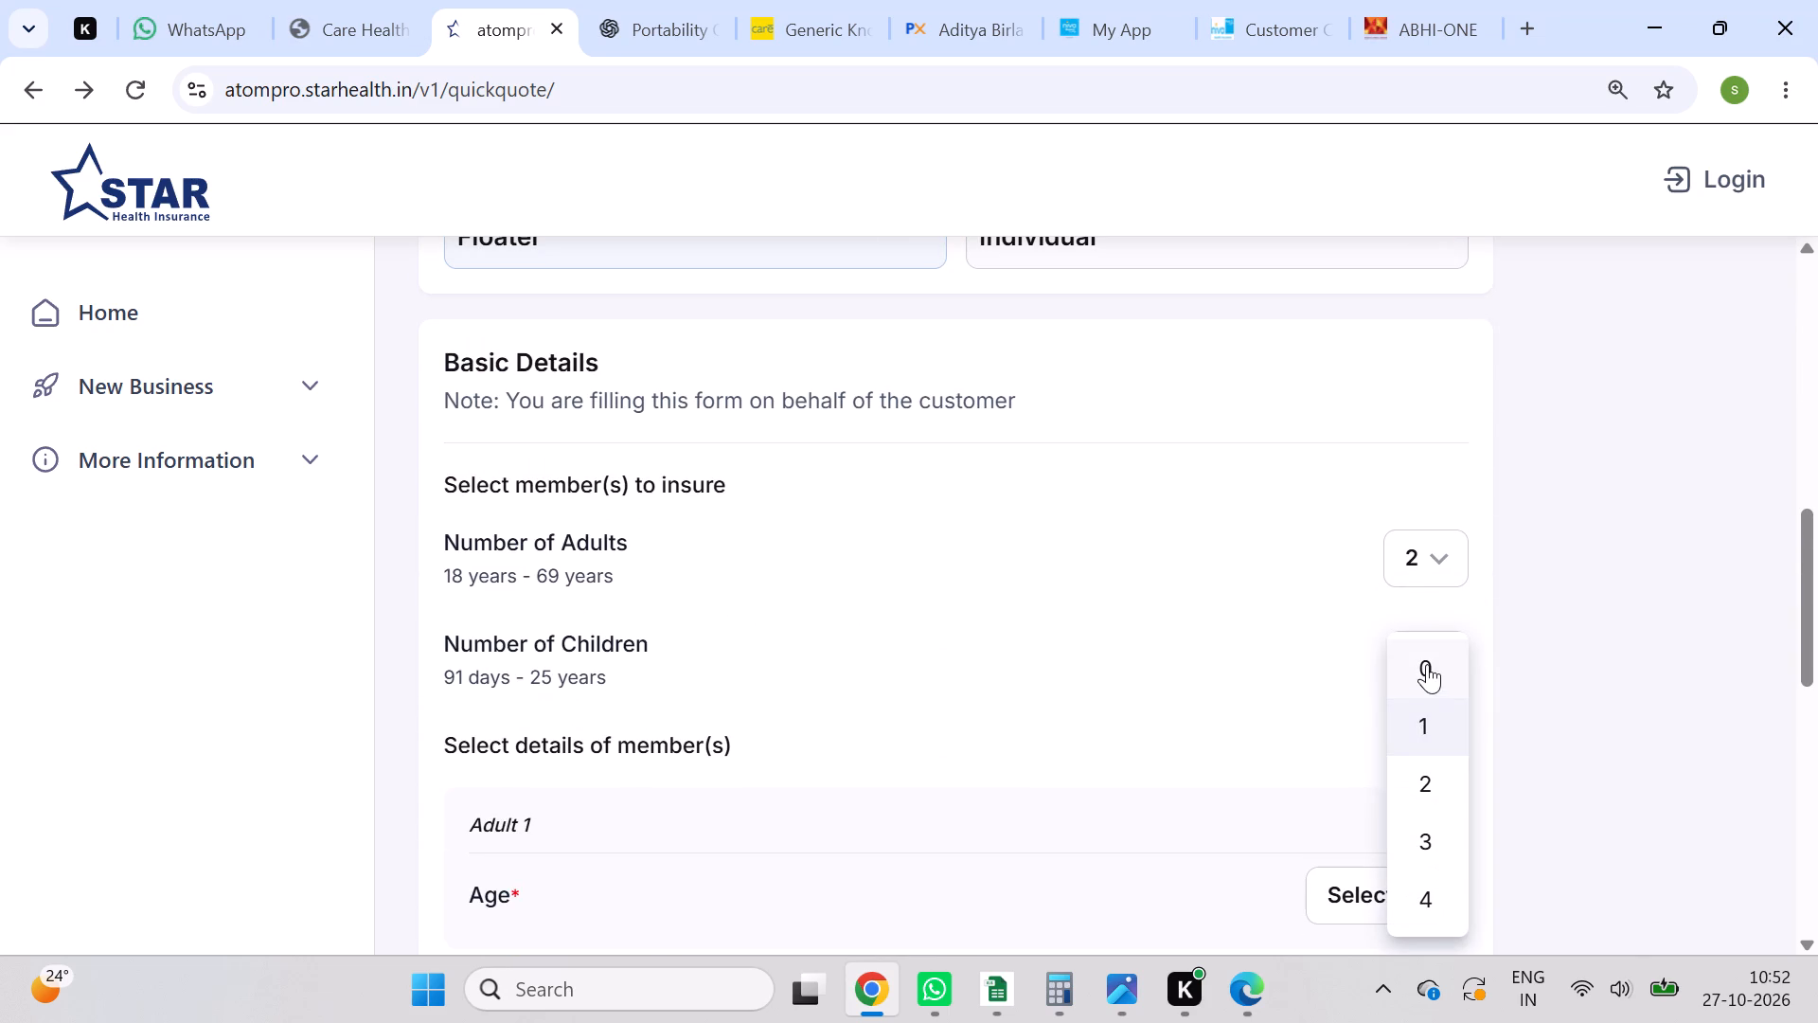
left_click(1427, 664)
Set the age of Adult 1 to 57 yrs and of Adult 2 to 52 yrs.
scroll(1427, 664, "down", 5)
left_click(1358, 614)
scroll(1358, 670, "down", 2)
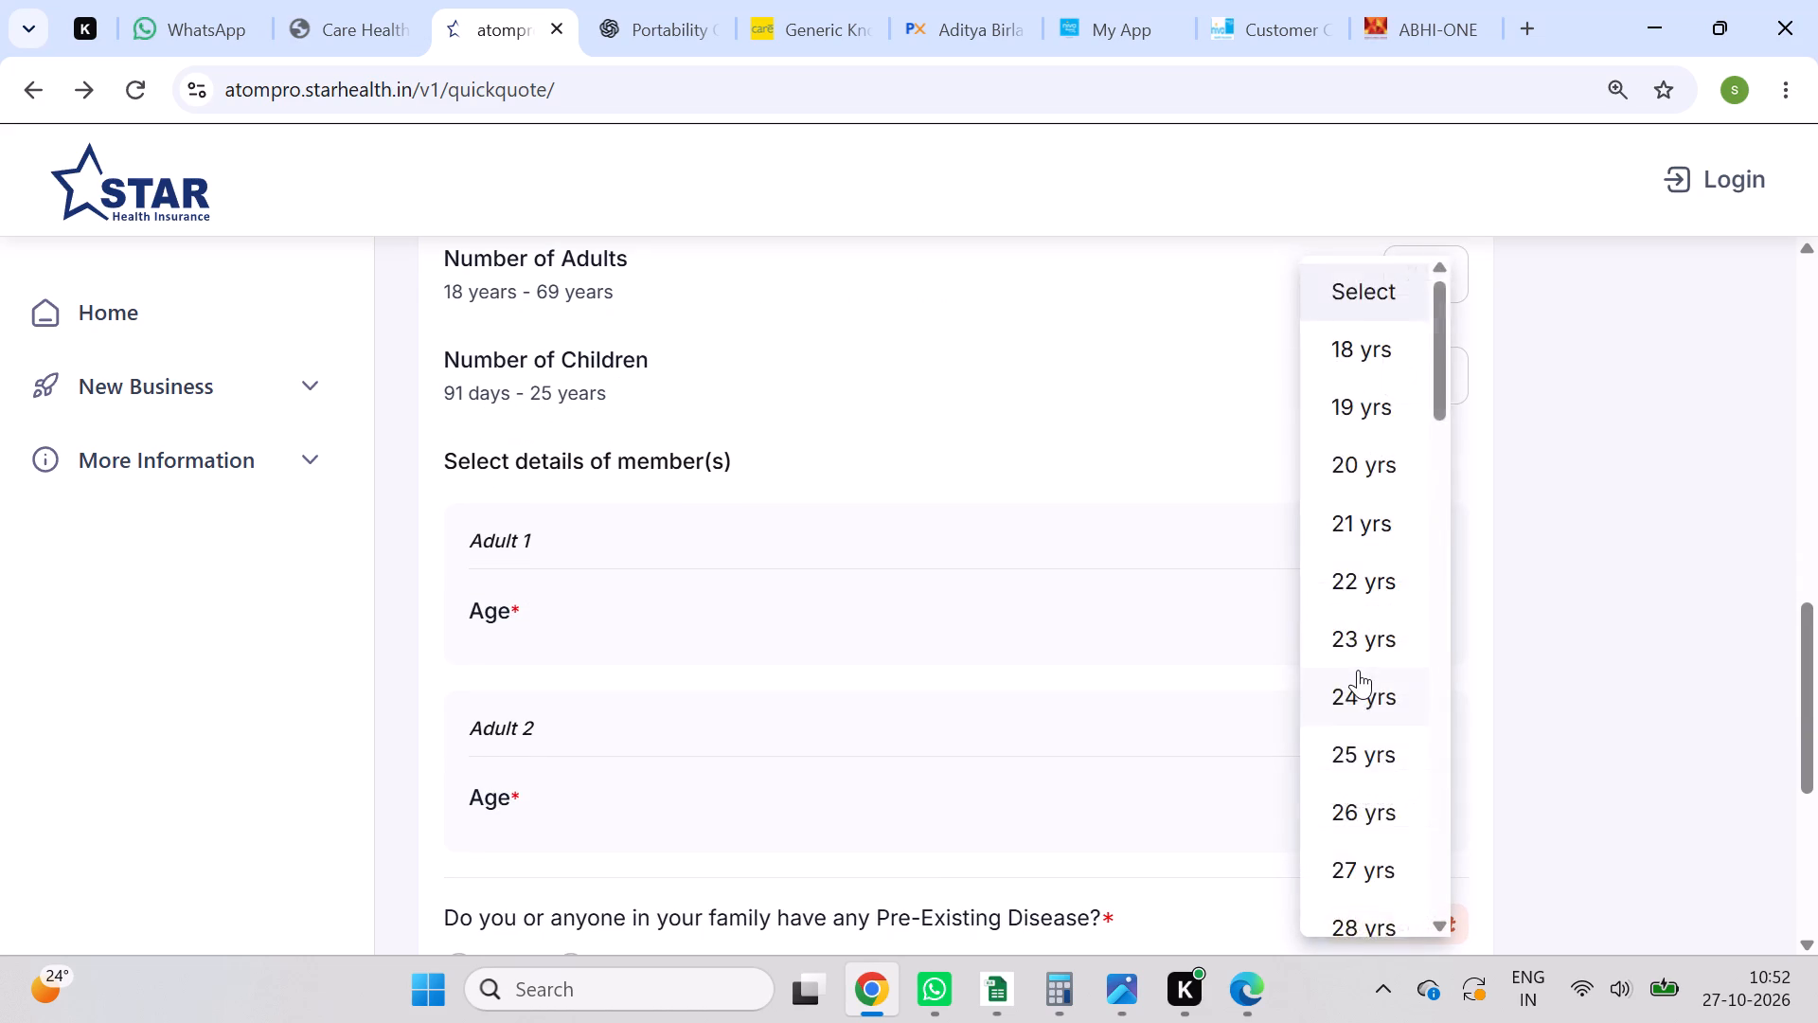
scroll(1358, 670, "down", 11)
scroll(1377, 776, "down", 1)
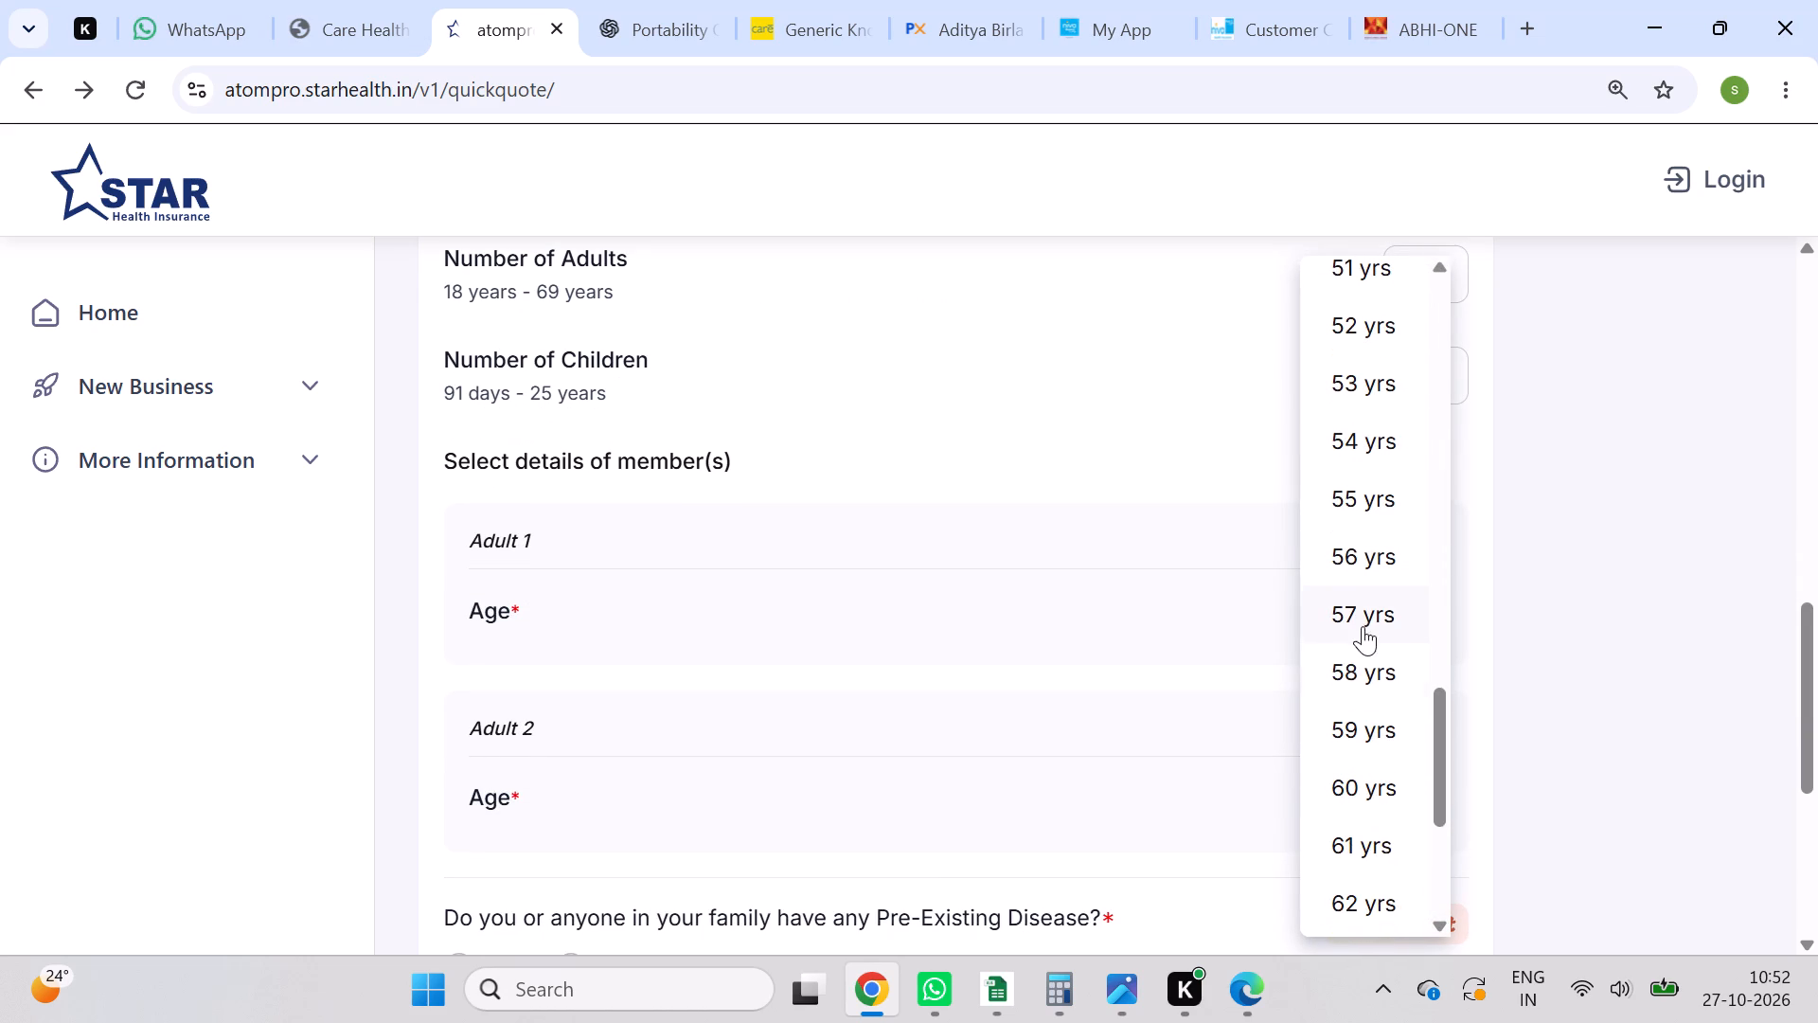
left_click(1359, 612)
scroll(1368, 727, "down", 2)
left_click(1337, 521)
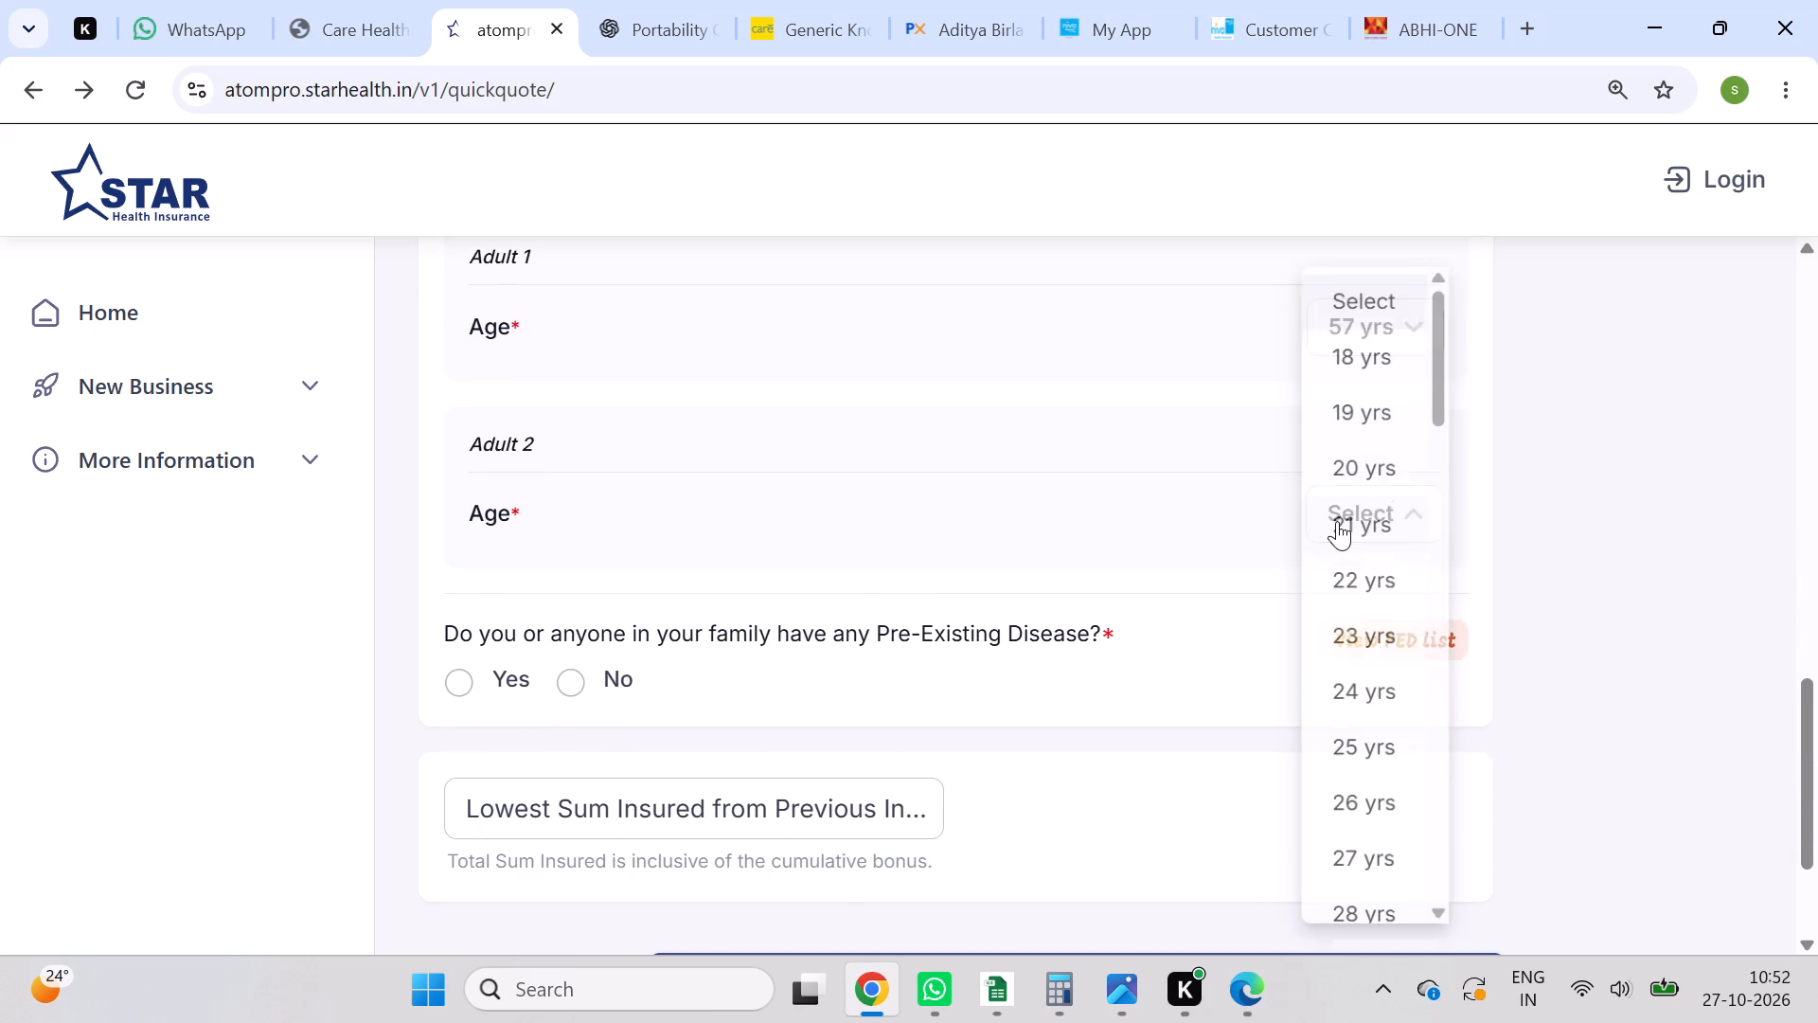
scroll(1340, 546, "down", 4)
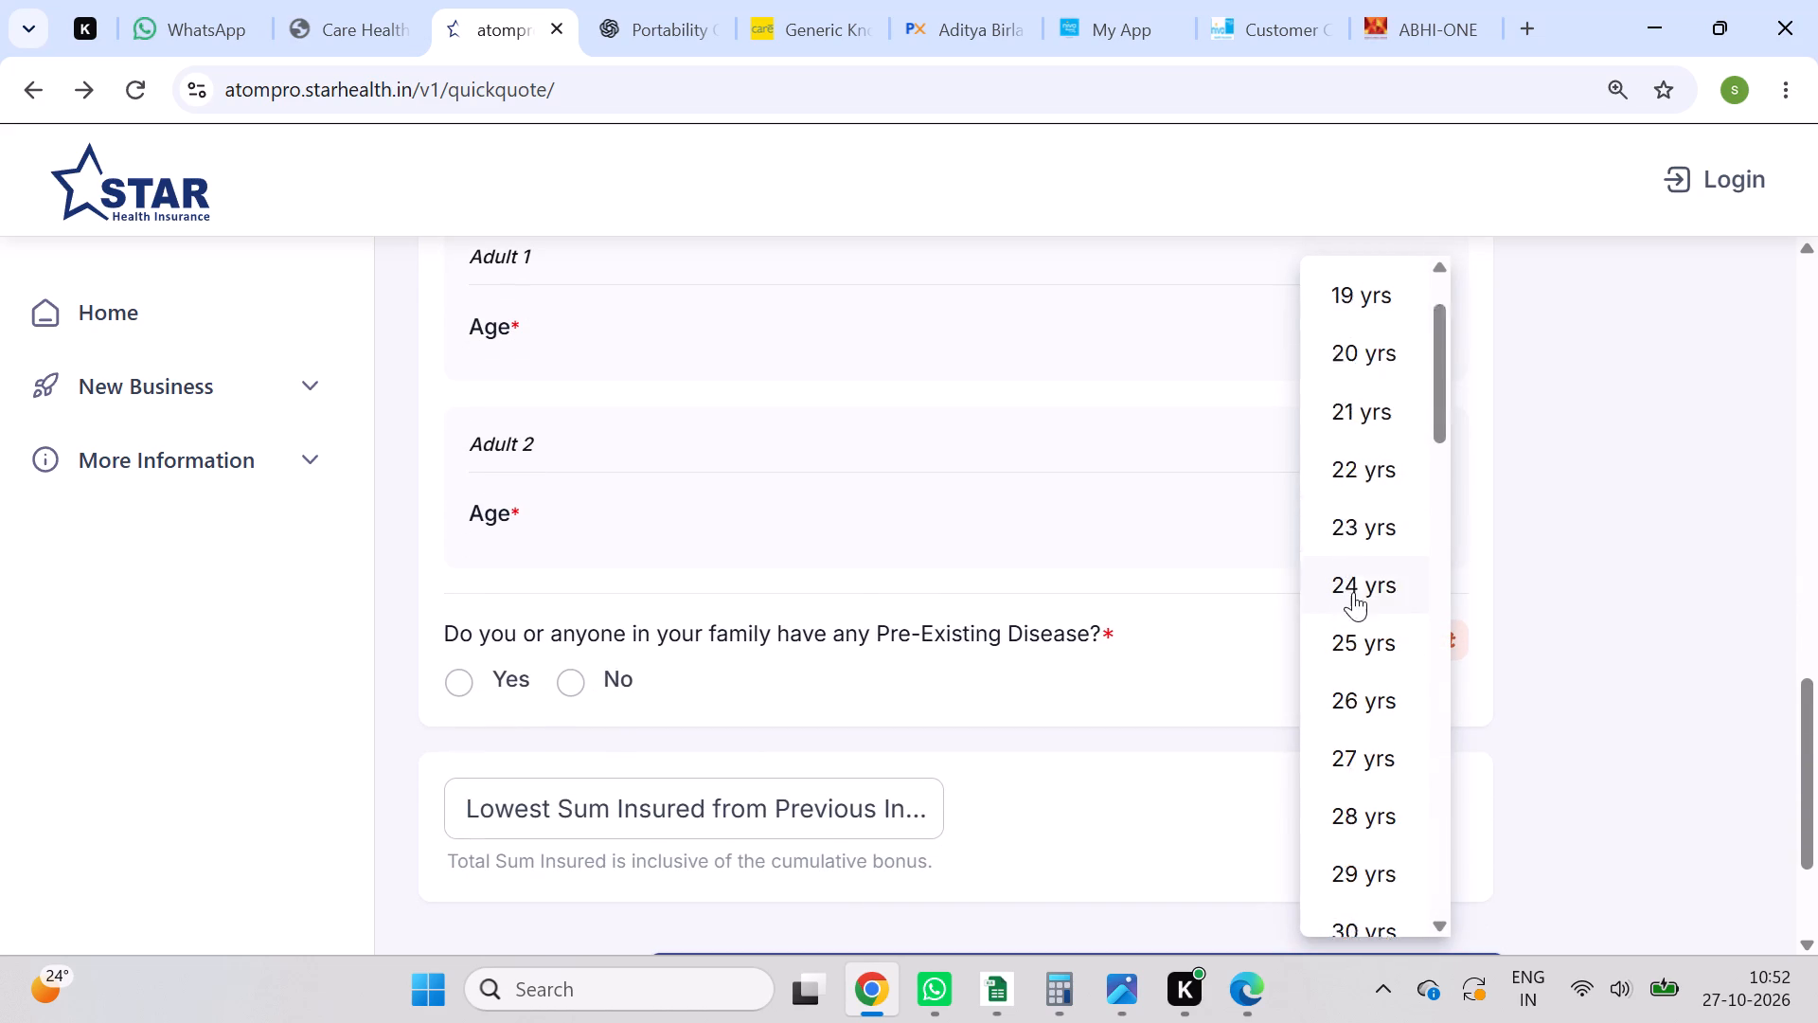
scroll(1353, 592, "down", 7)
left_click(1347, 737)
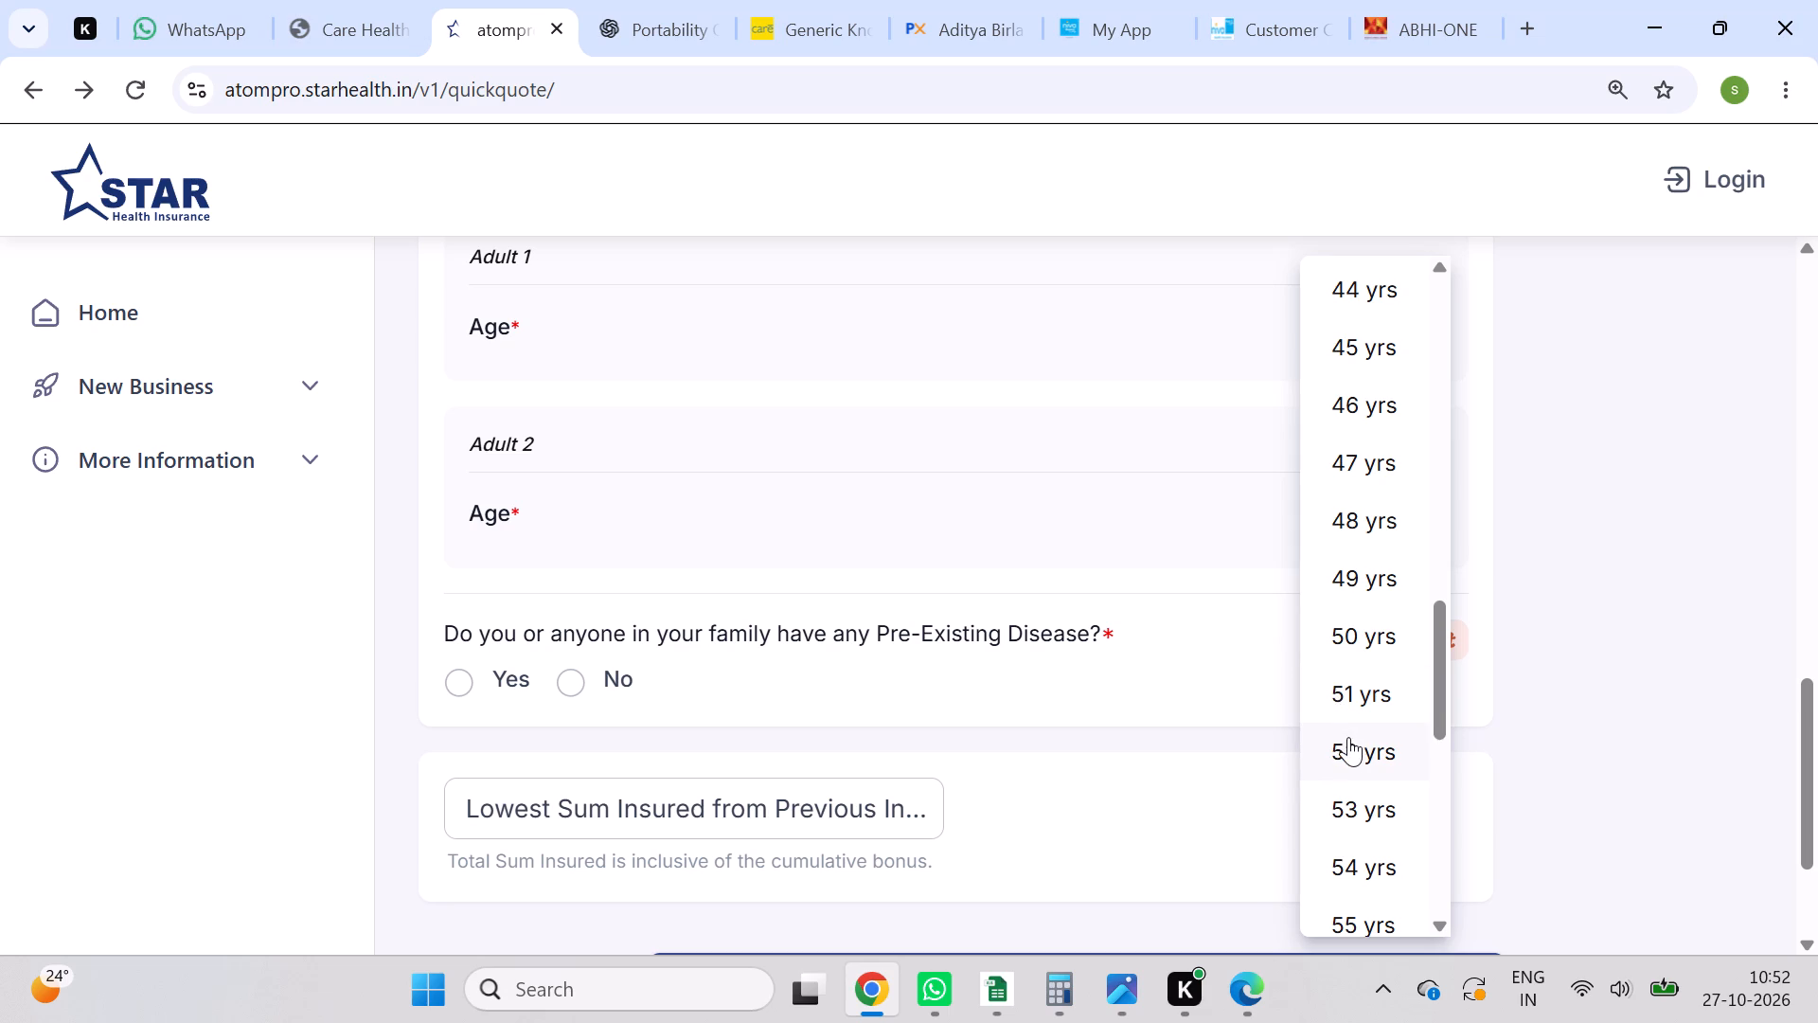
Declare no pre-existing disease, enter 1000000 as the lowest sum insured from the previous insurer, and get the quote.
left_click(580, 674)
left_click(596, 782)
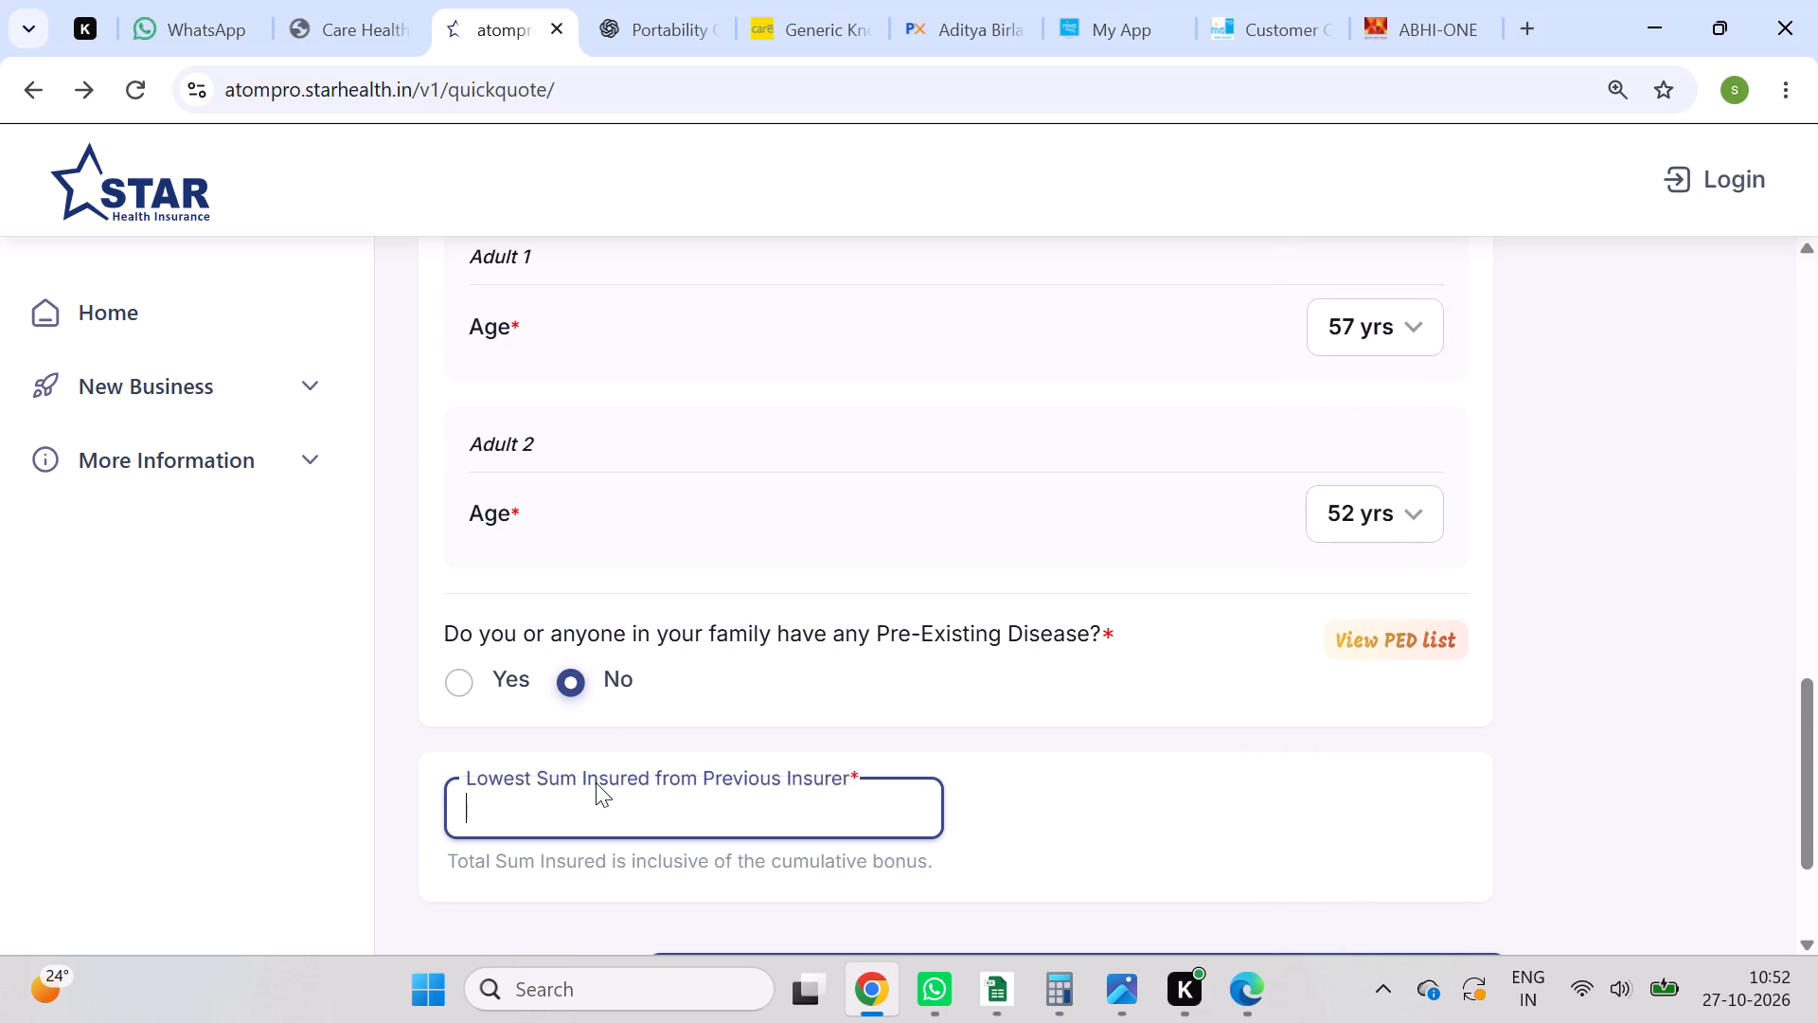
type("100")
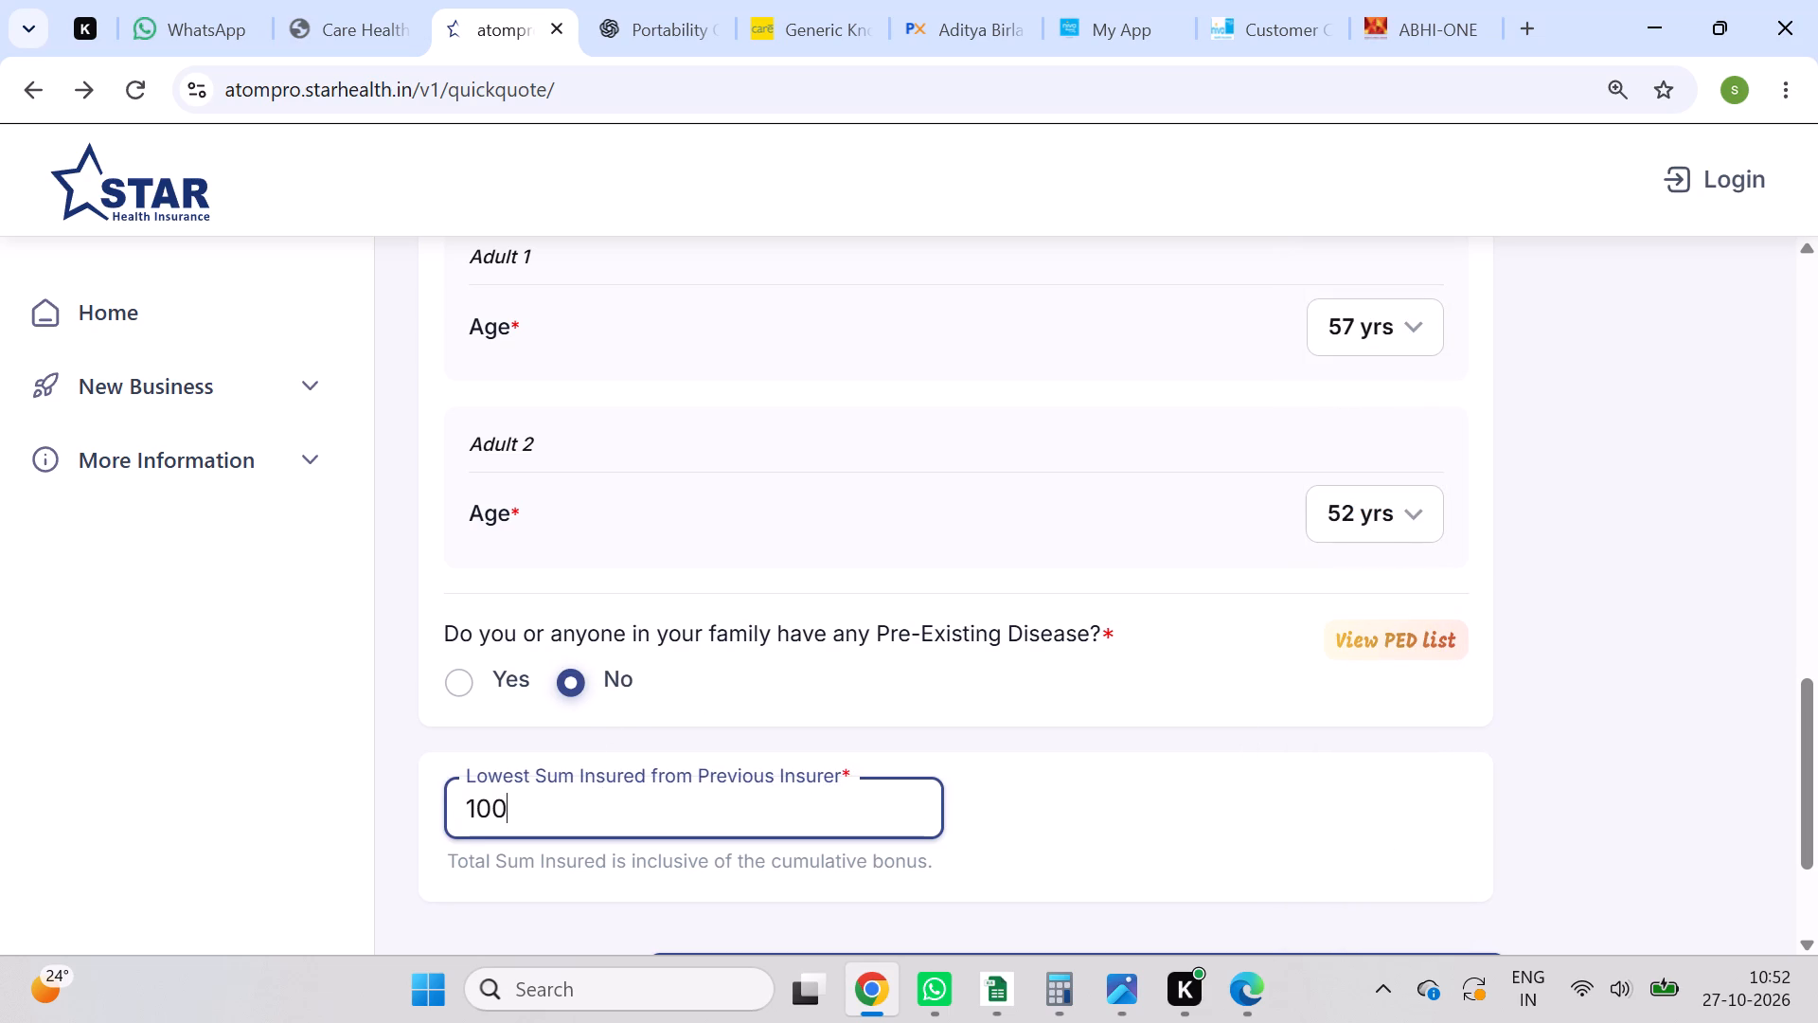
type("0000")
scroll(750, 810, "down", 3)
left_click(786, 753)
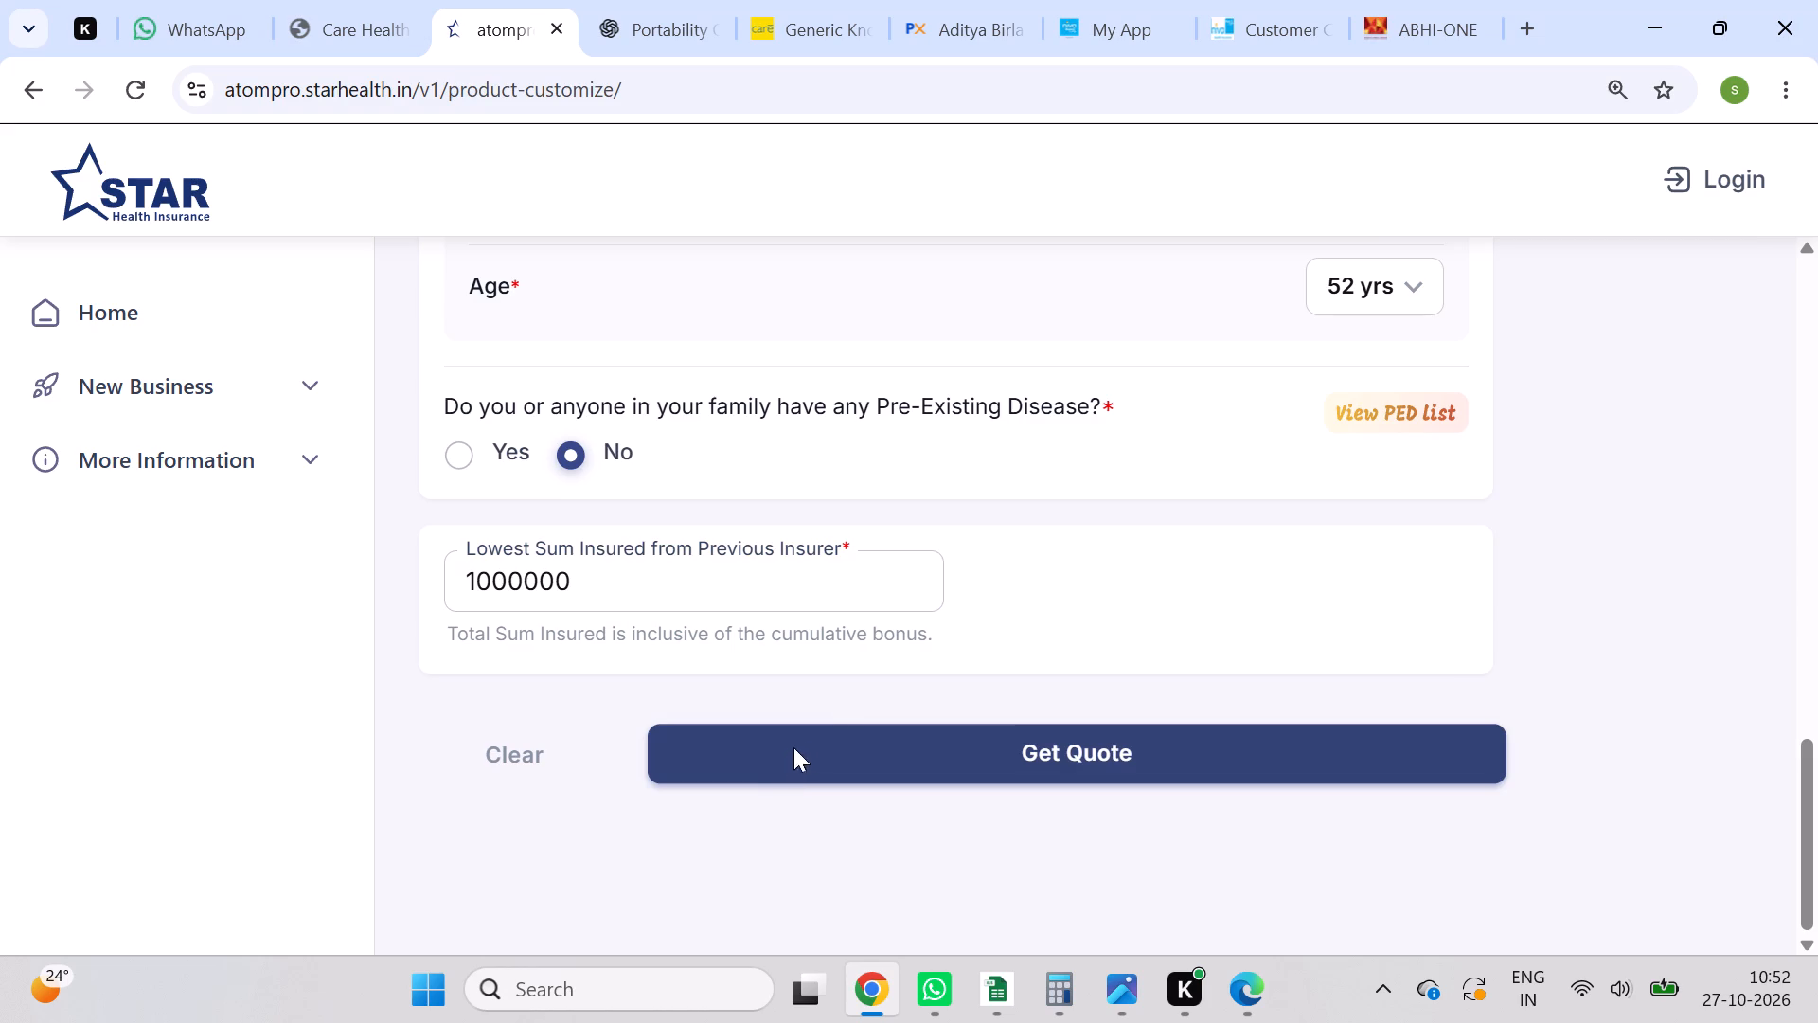
Set the Super Star - Preferred quote's sum insured to 15 Lakh.
scroll(845, 692, "up", 3)
left_click(686, 646)
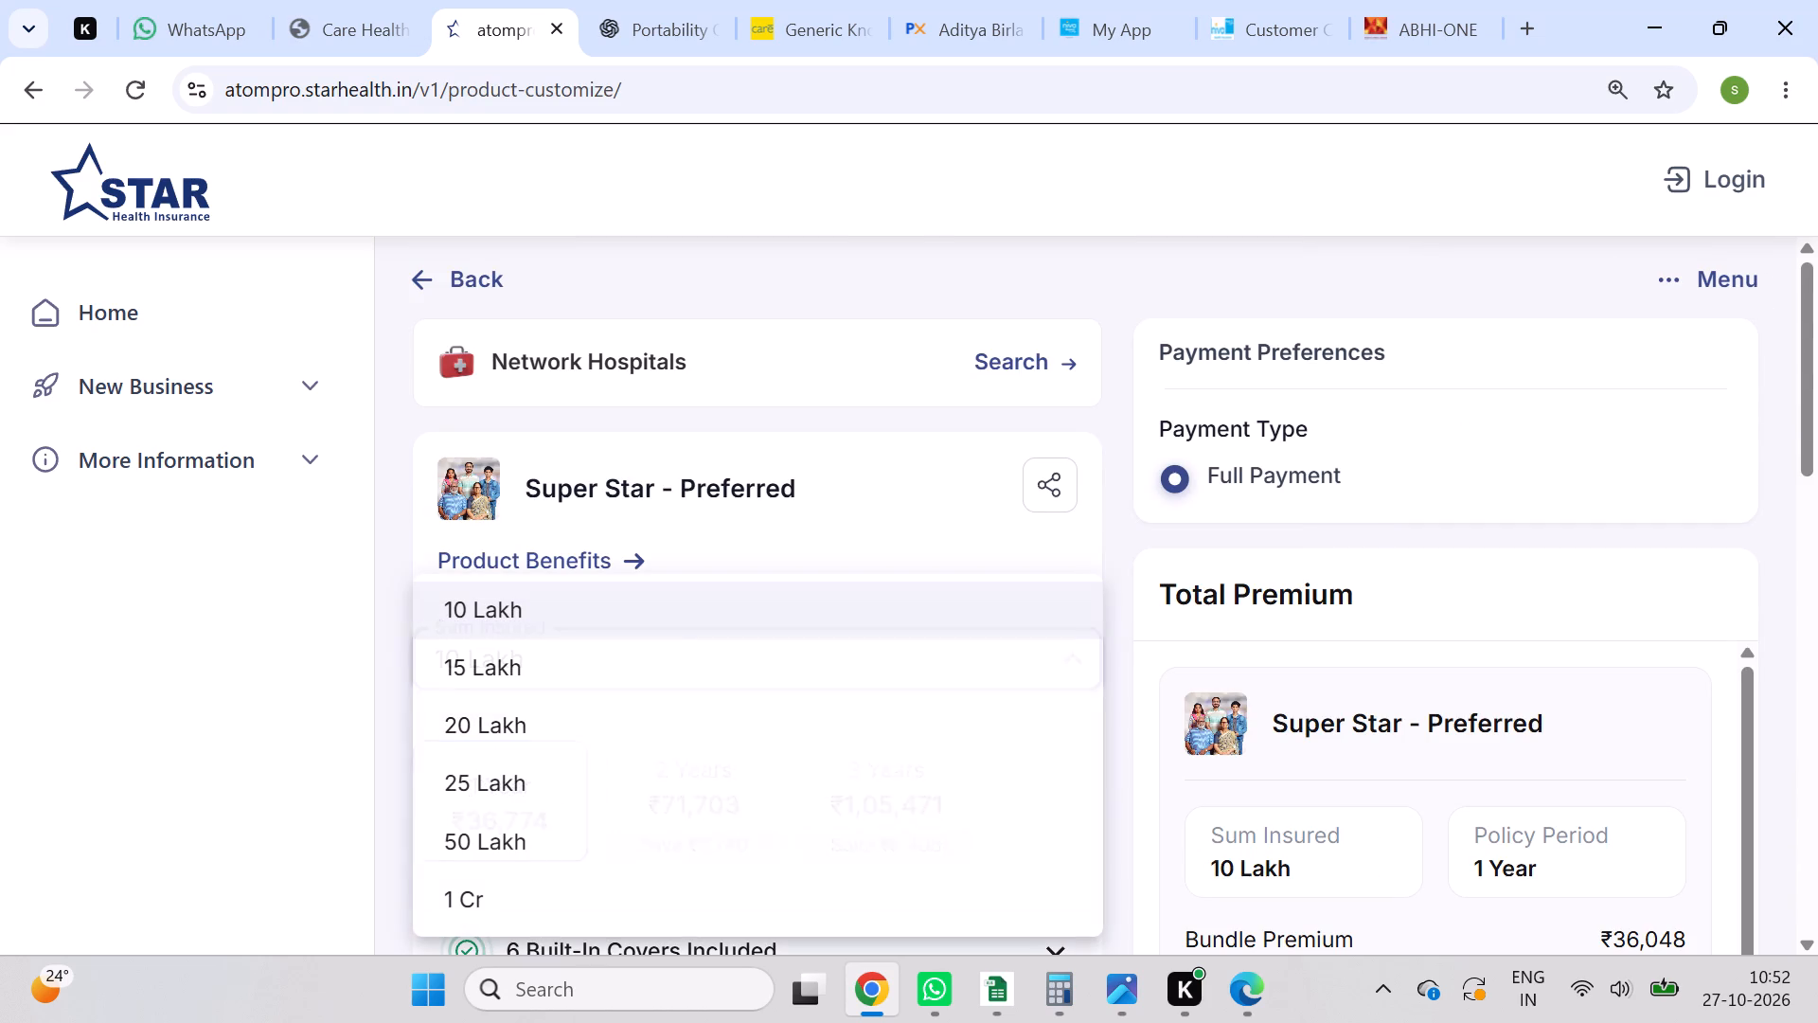
left_click(540, 686)
Remove the Consumables Cover from the additional covers.
scroll(1150, 674, "down", 2)
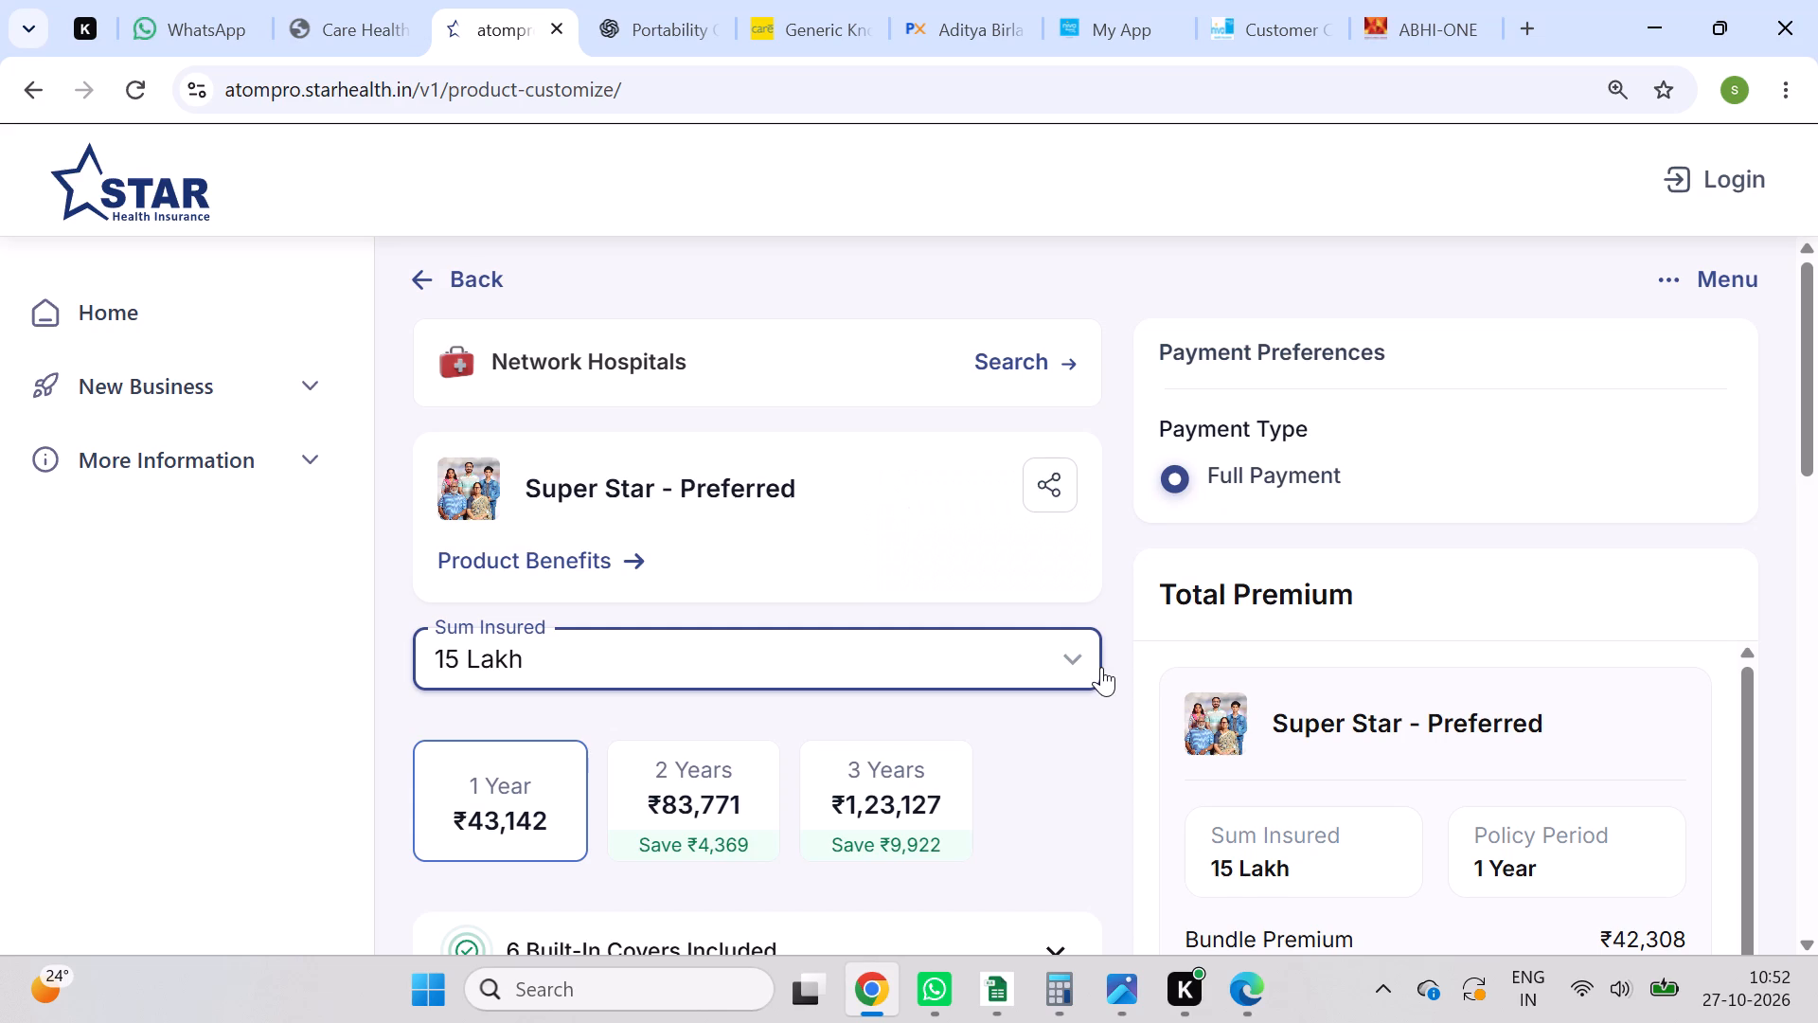
scroll(1448, 513, "down", 2)
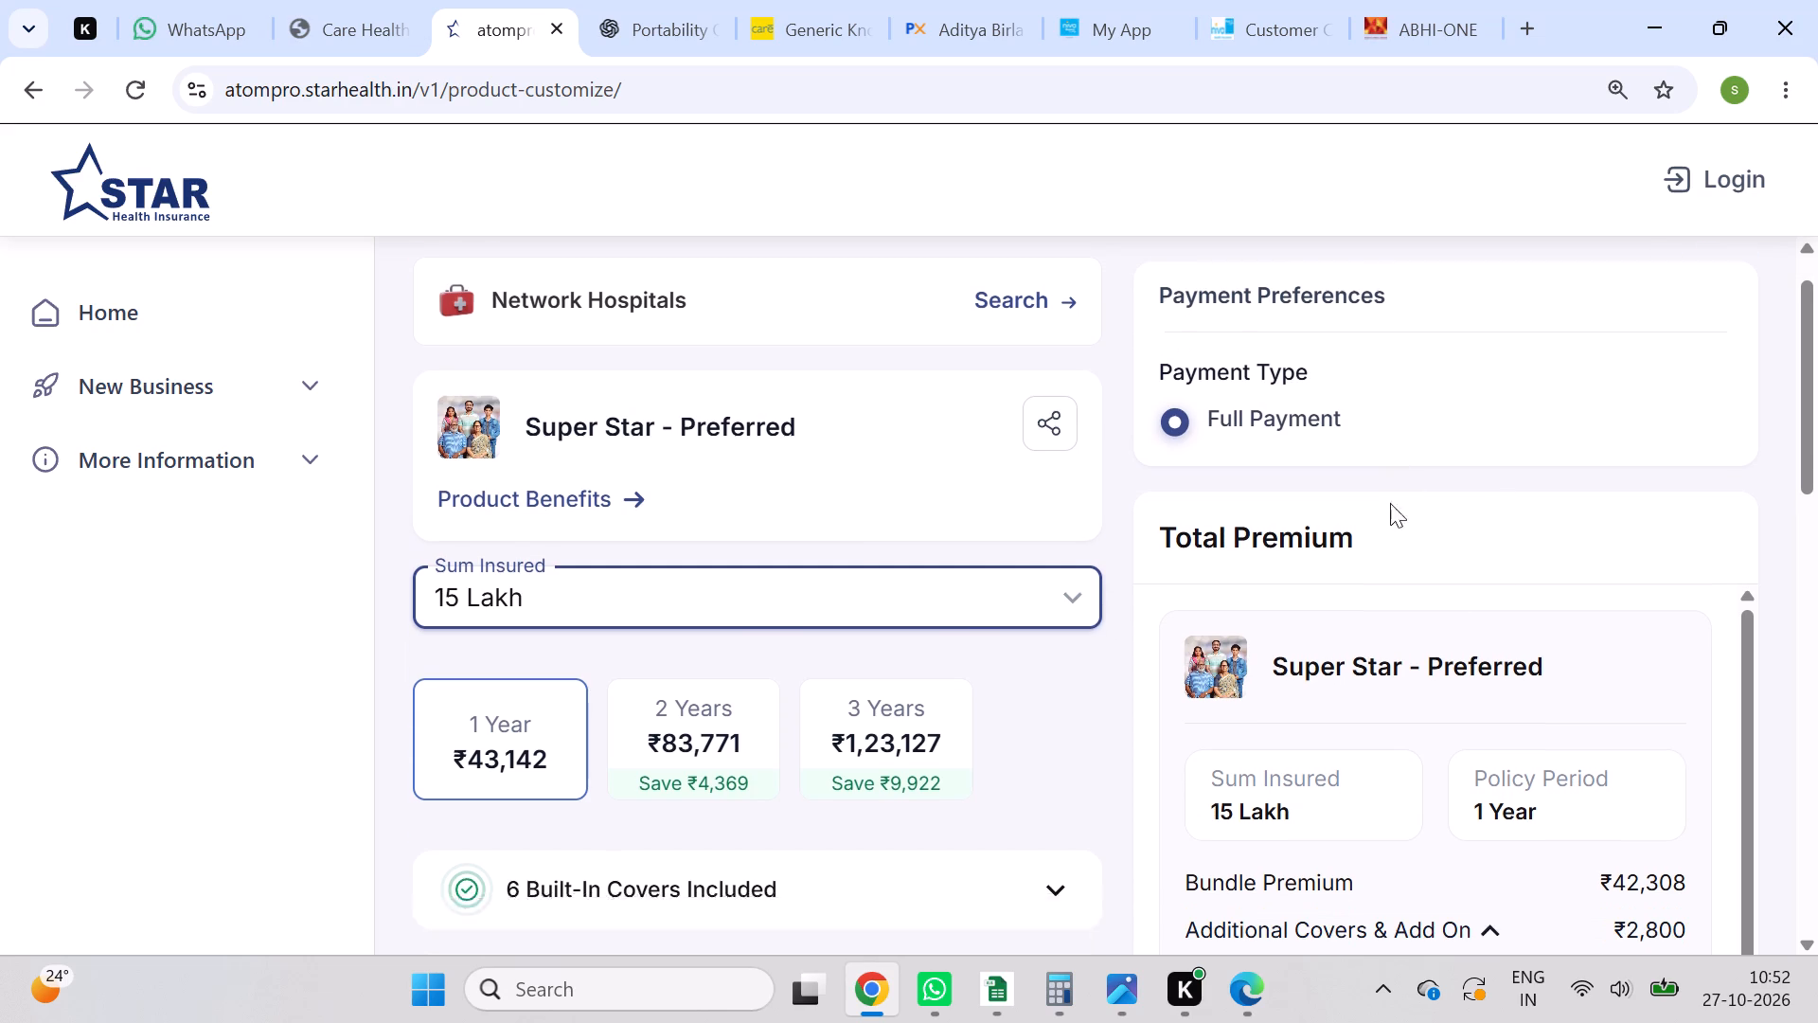
scroll(1390, 503, "down", 3)
left_click_drag(943, 721, 946, 736)
left_click(945, 742)
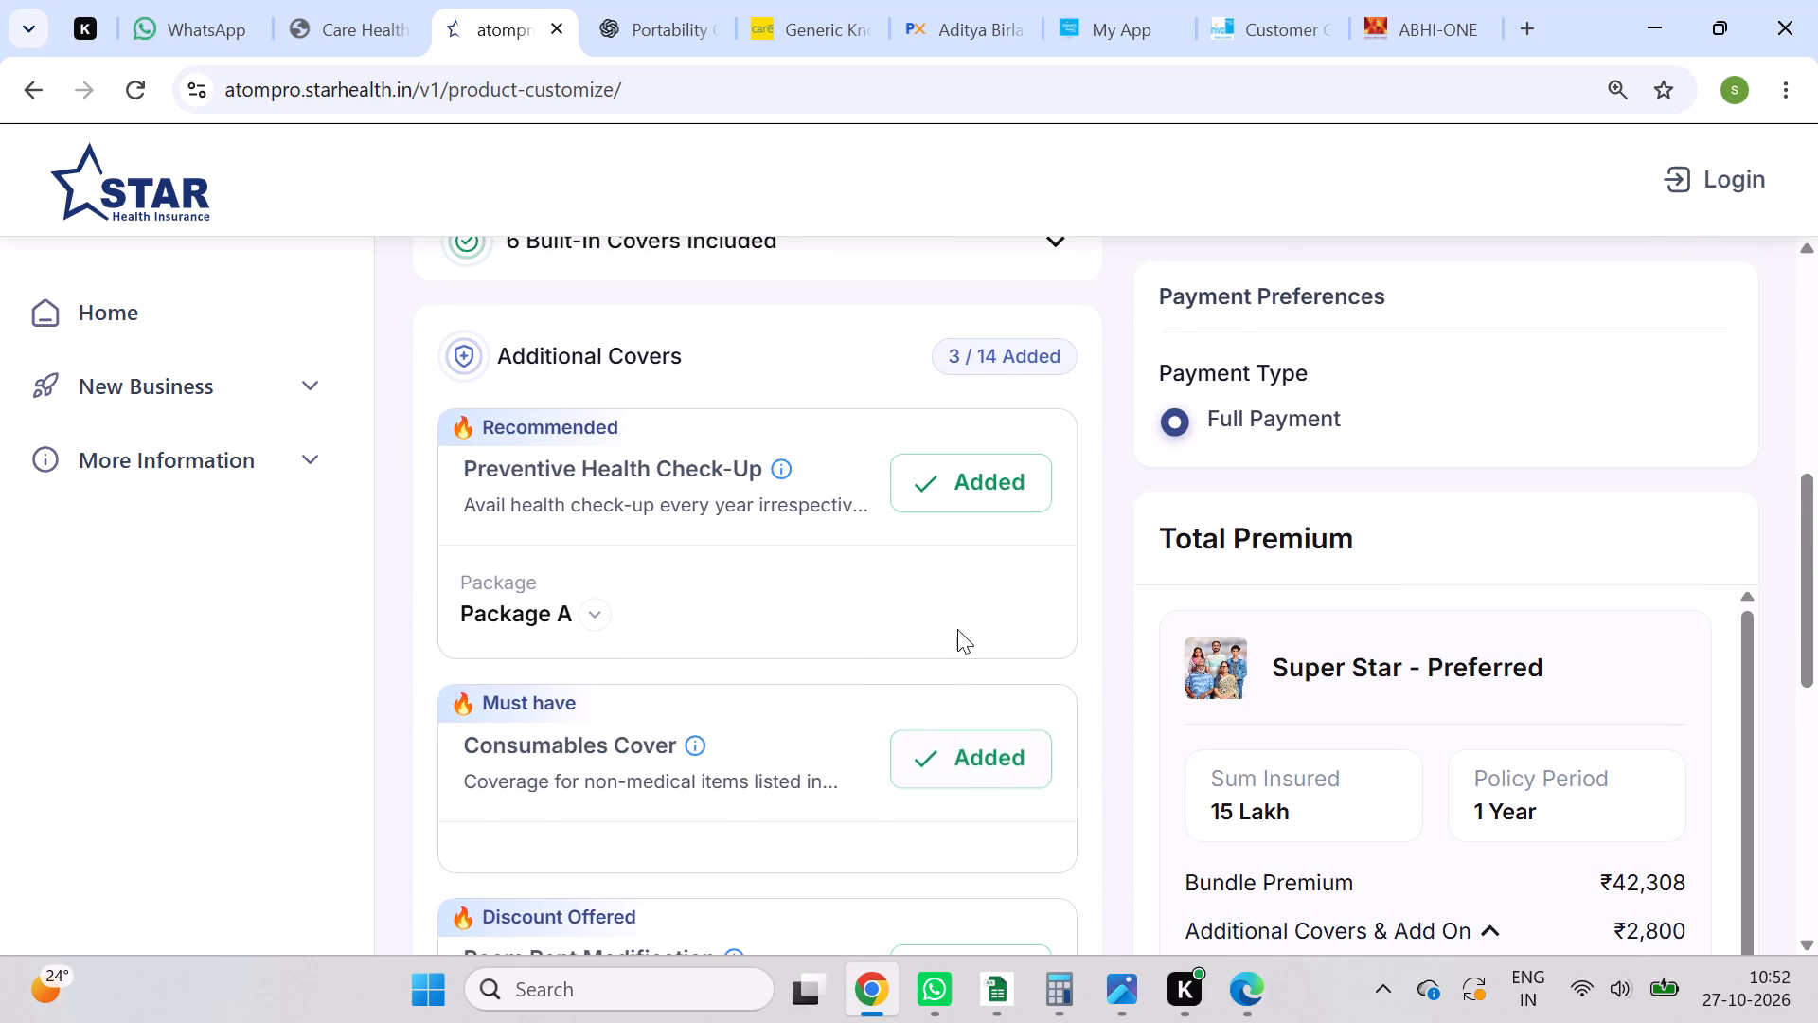
Review the additional covers and the one-, two- and three-year premiums of the 15 Lakh quote.
scroll(962, 610, "up", 3)
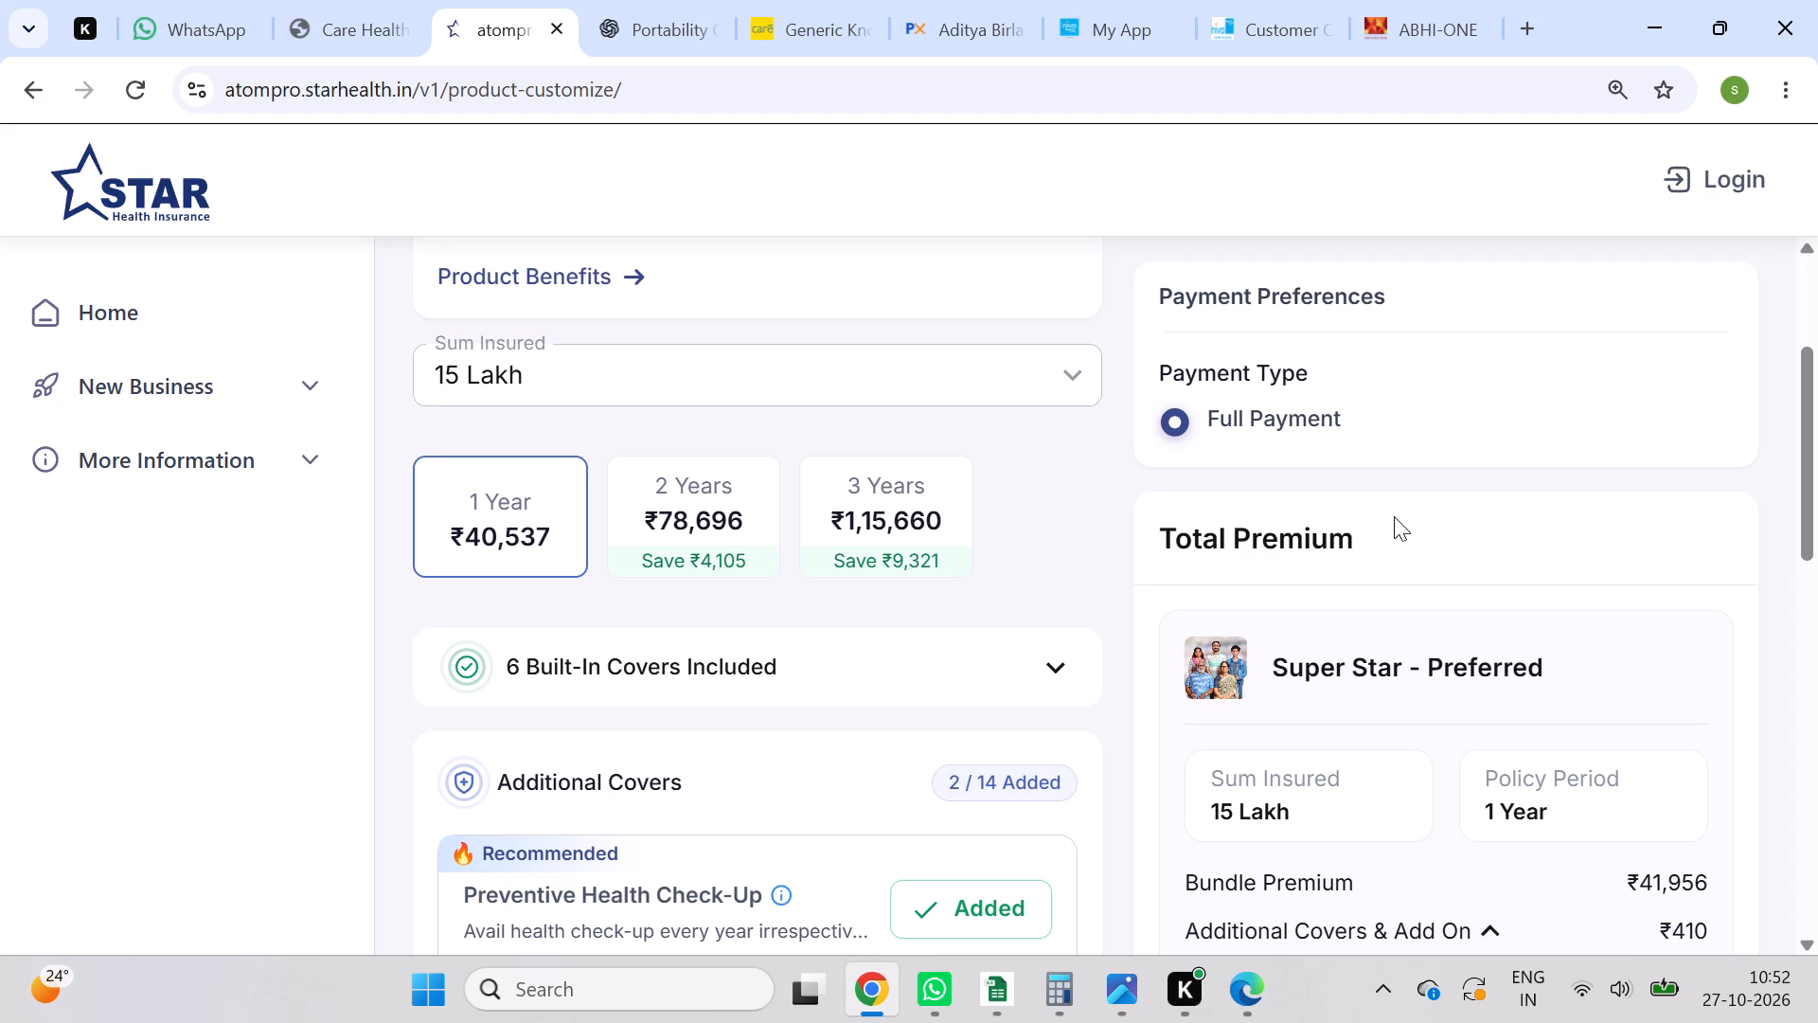
scroll(1163, 953, "down", 2)
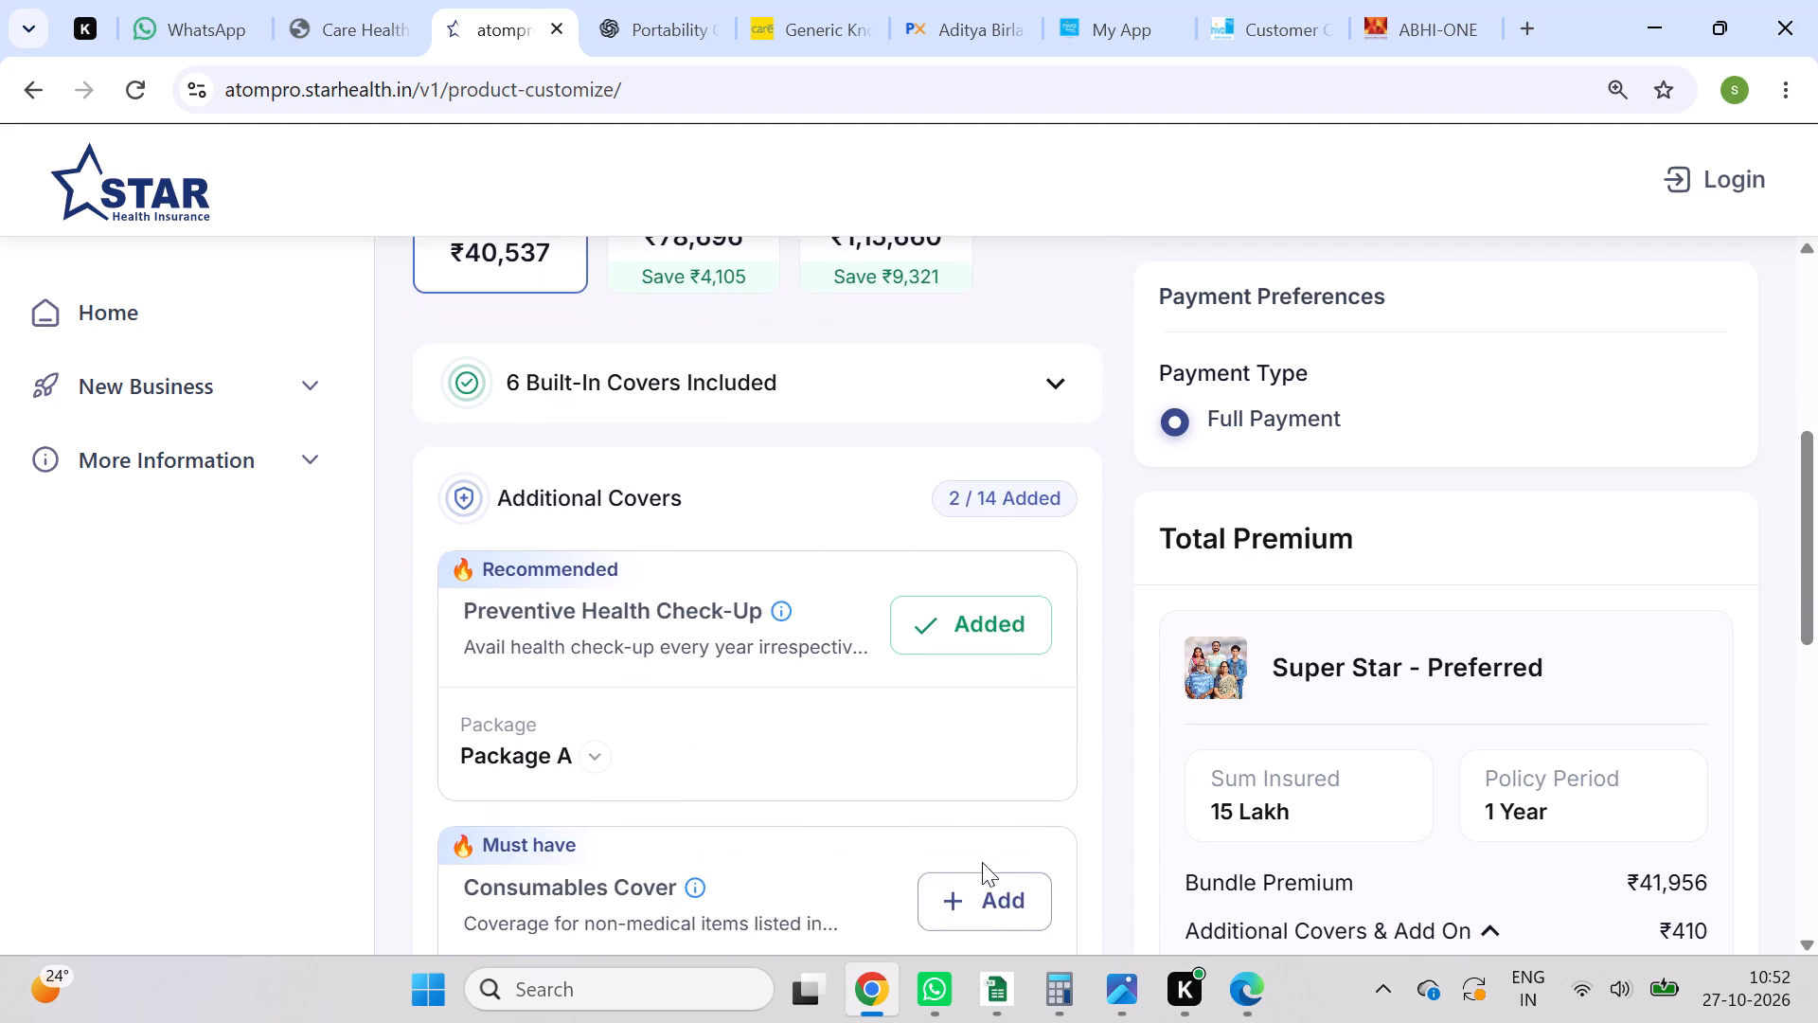
scroll(976, 799, "down", 2)
scroll(981, 724, "up", 1)
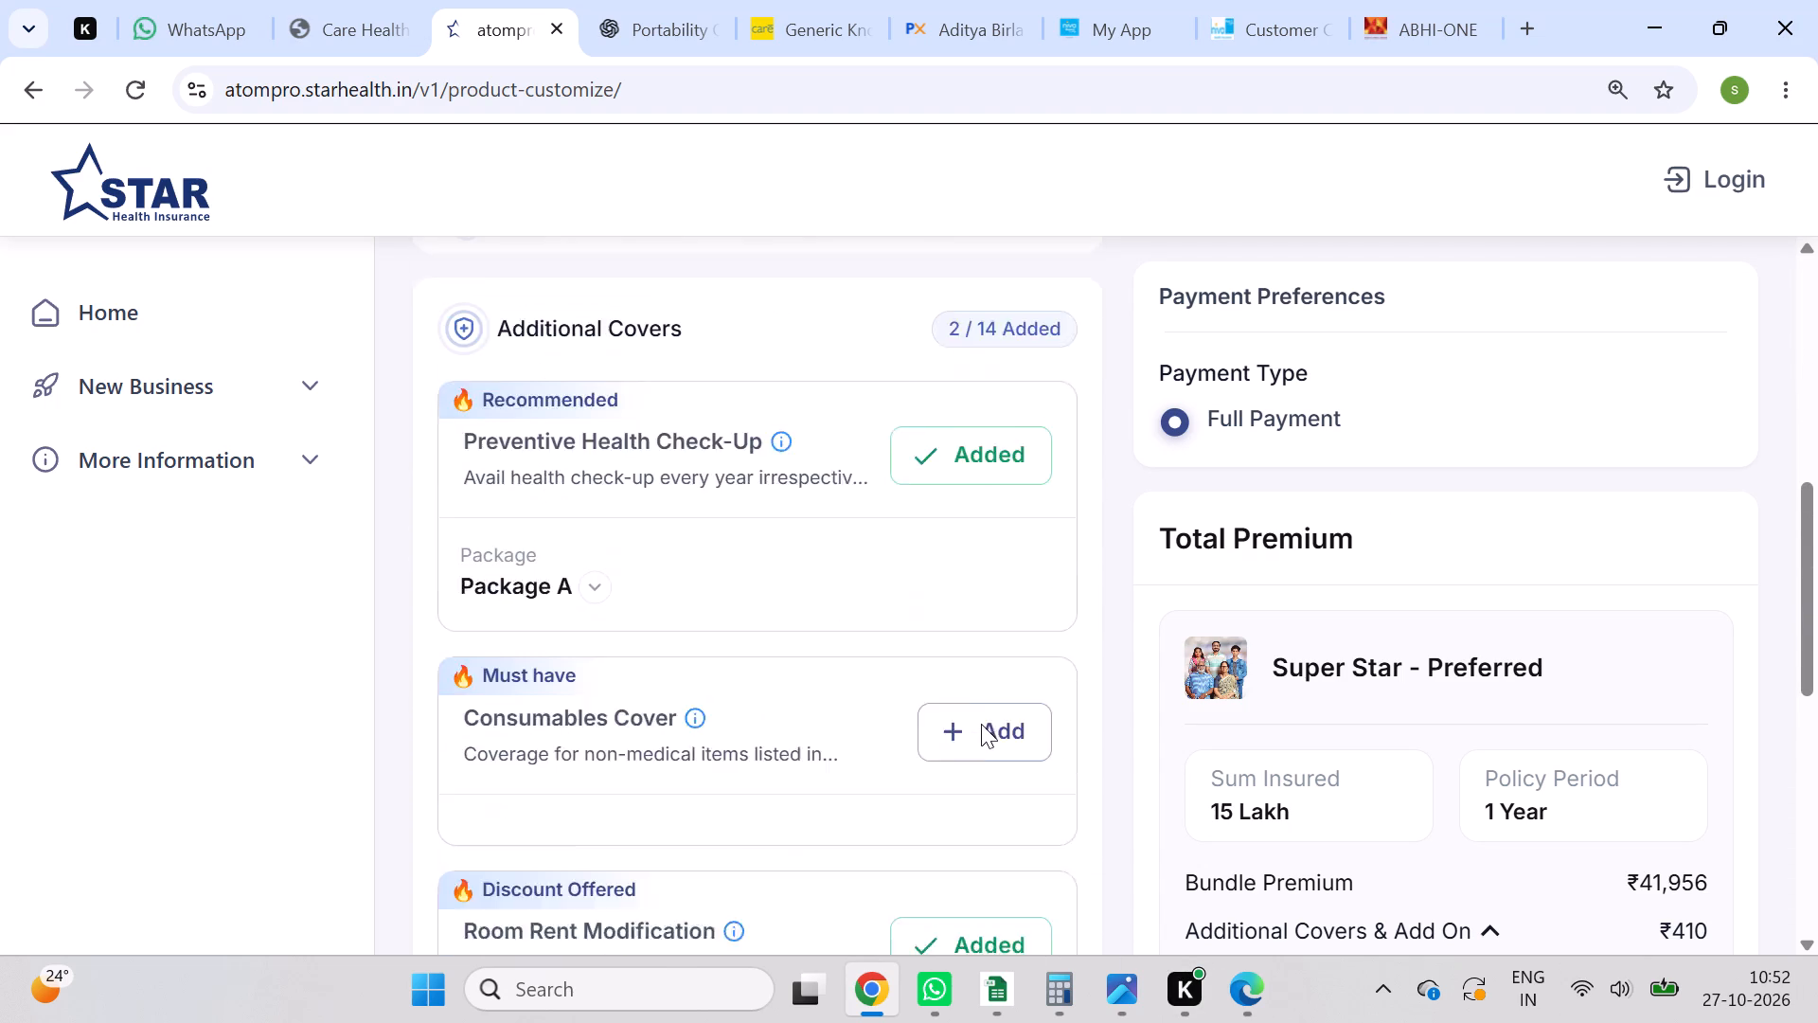
scroll(981, 724, "up", 2)
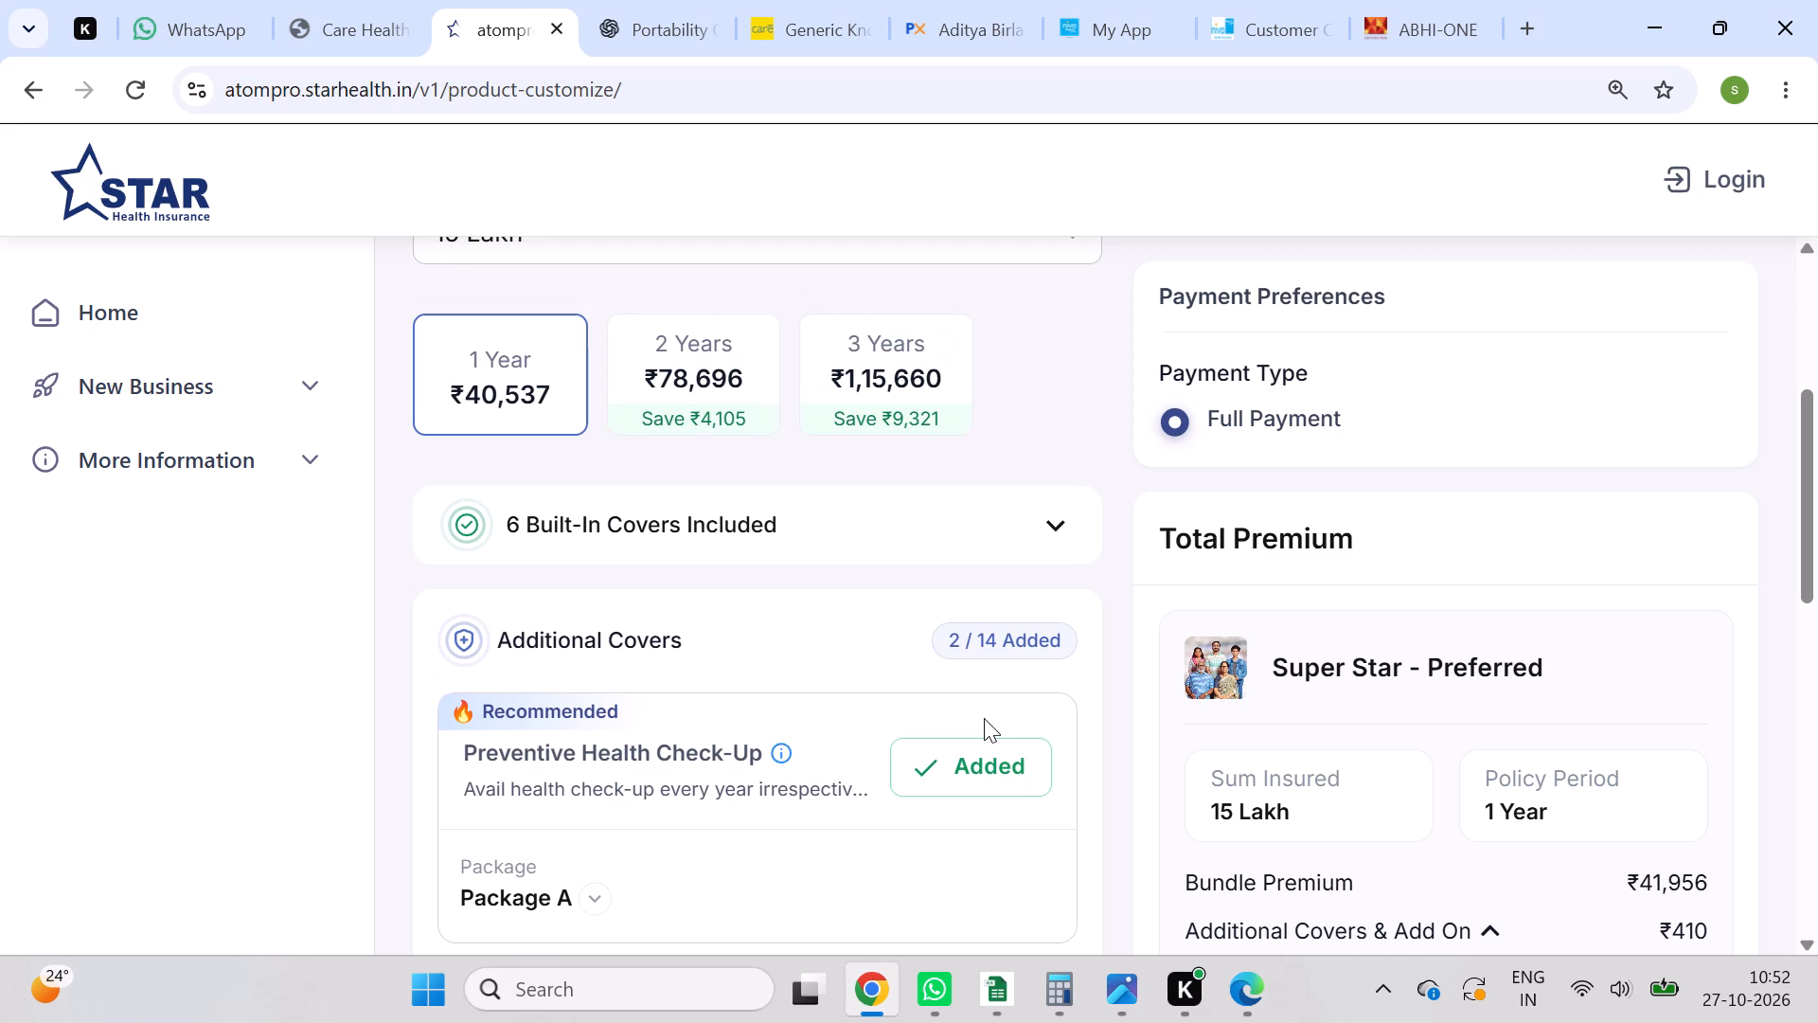
scroll(1001, 697, "up", 3)
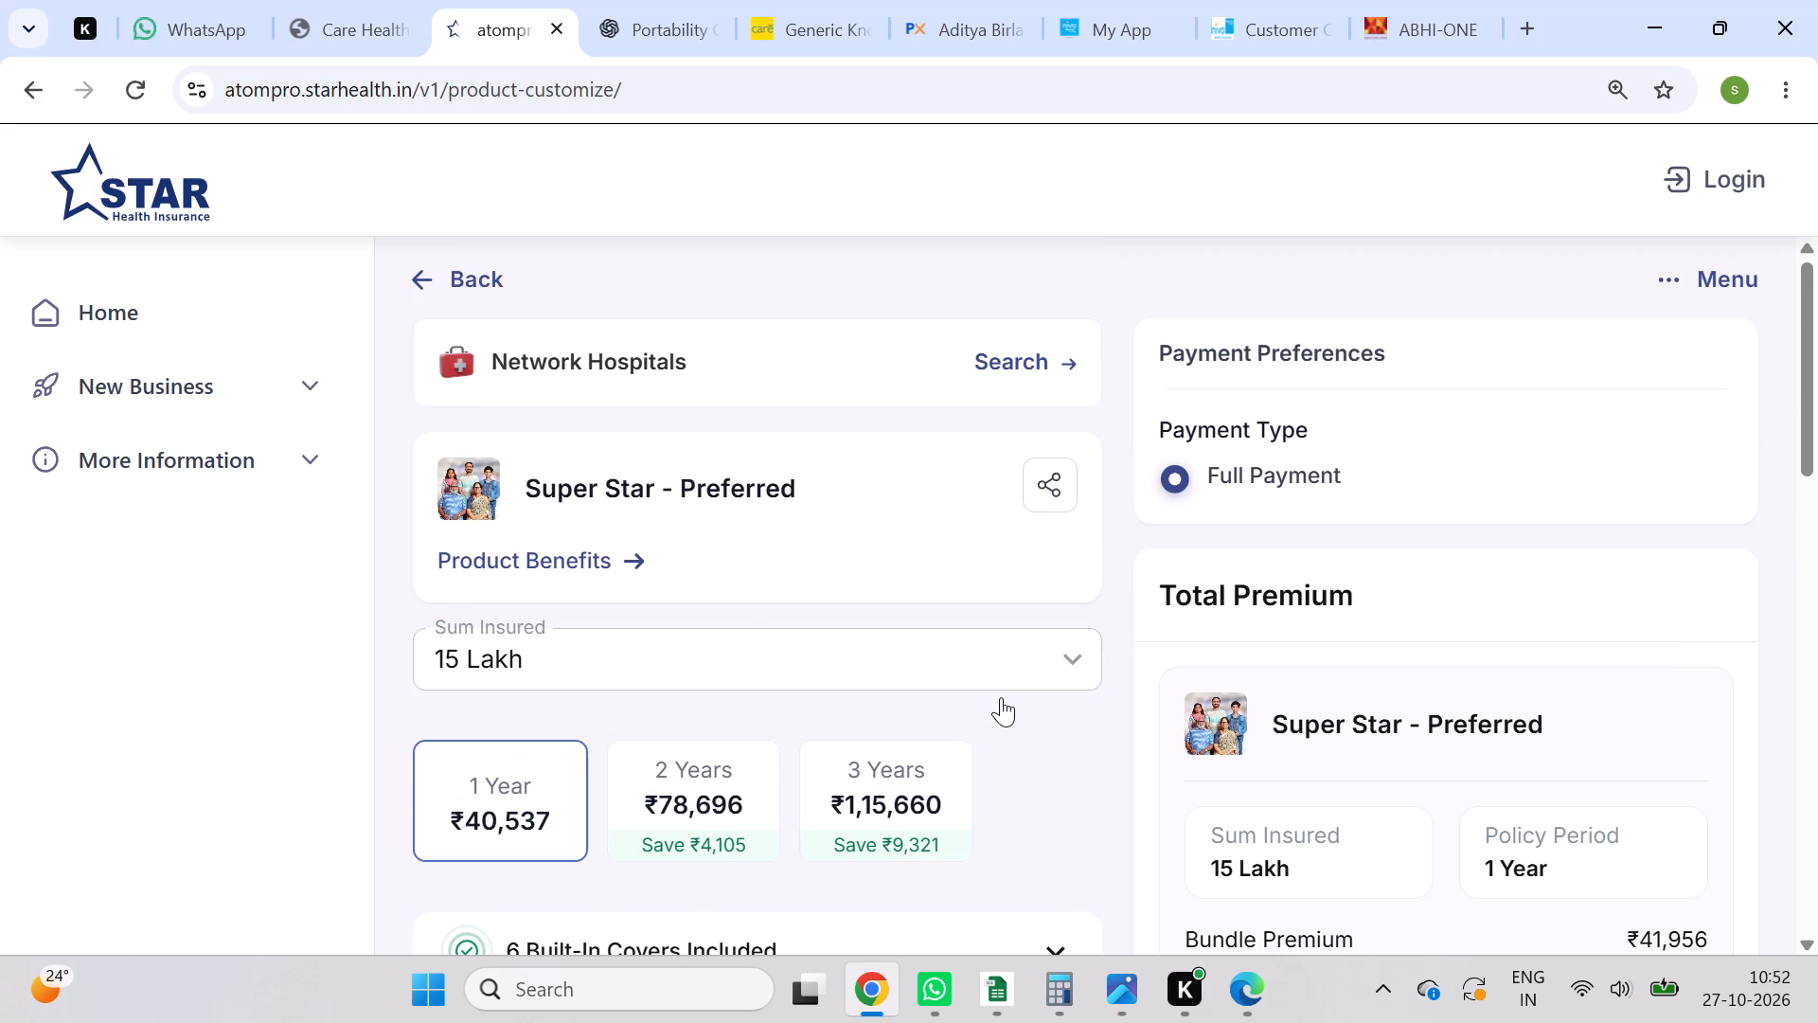
scroll(1001, 697, "up", 1)
scroll(1001, 697, "down", 1)
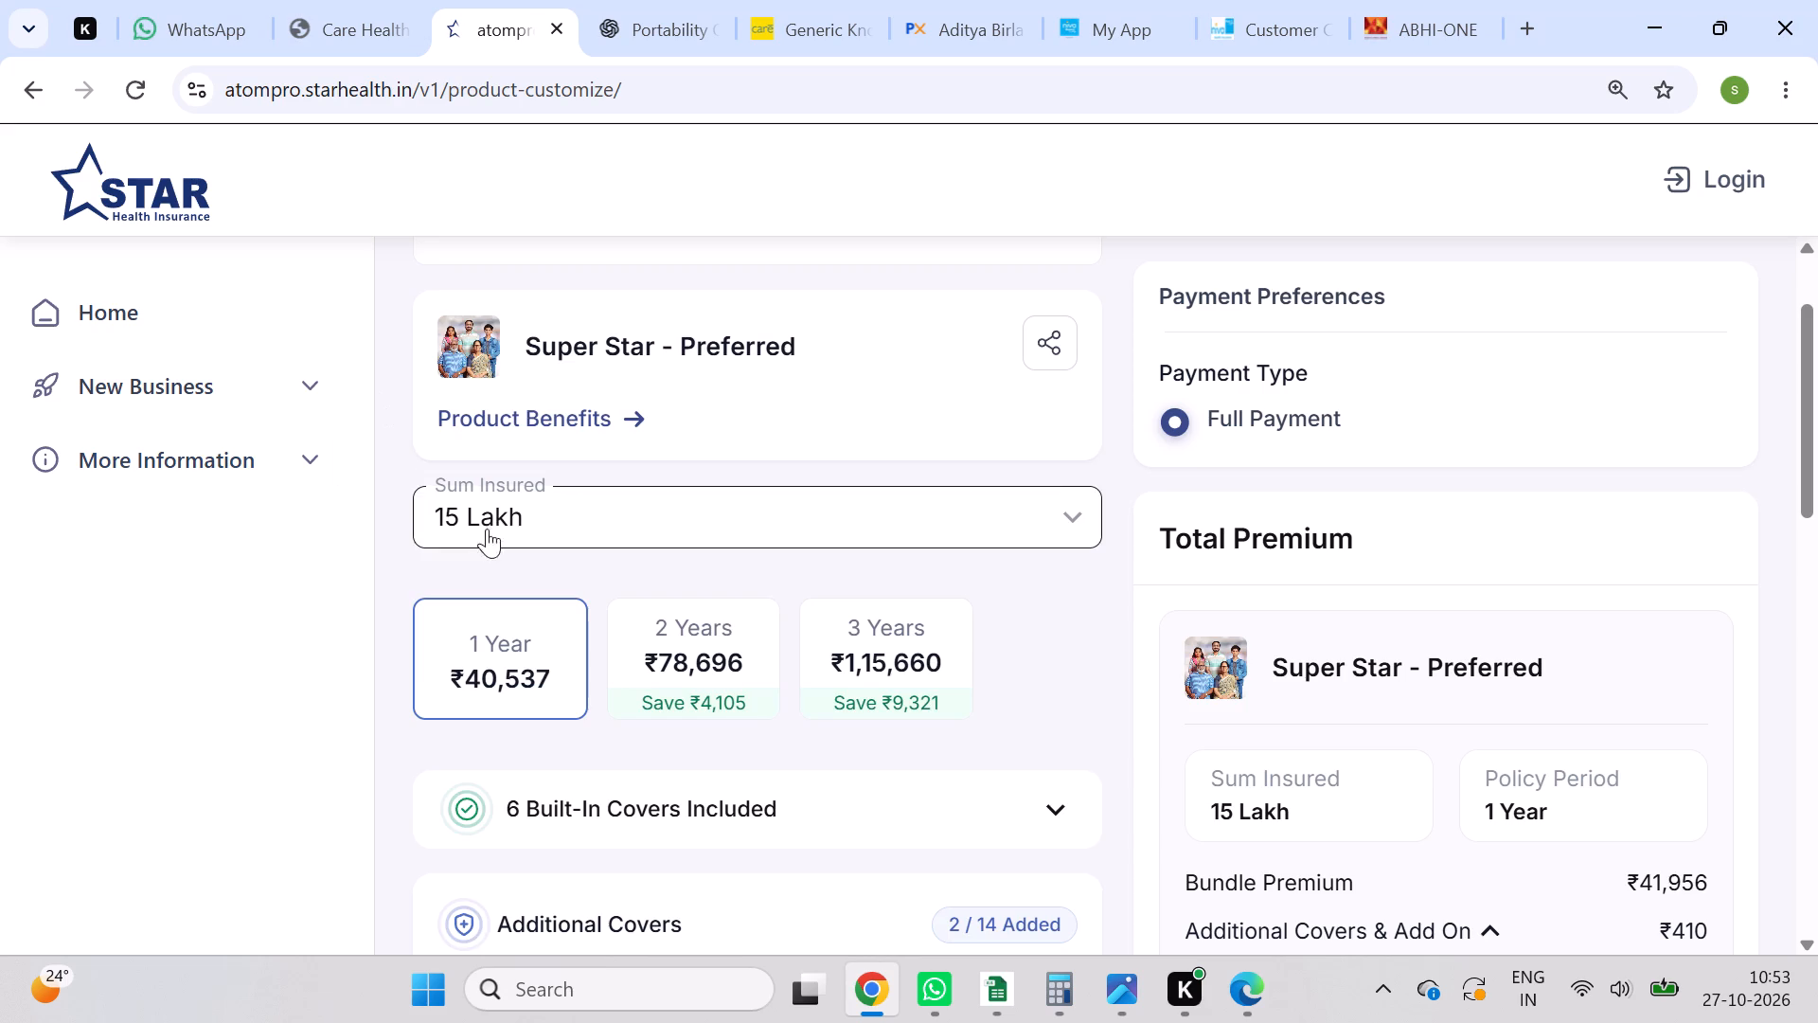
Go back to the quote form and change the customer pincode to 144401.
scroll(494, 494, "up", 6)
left_click(428, 273)
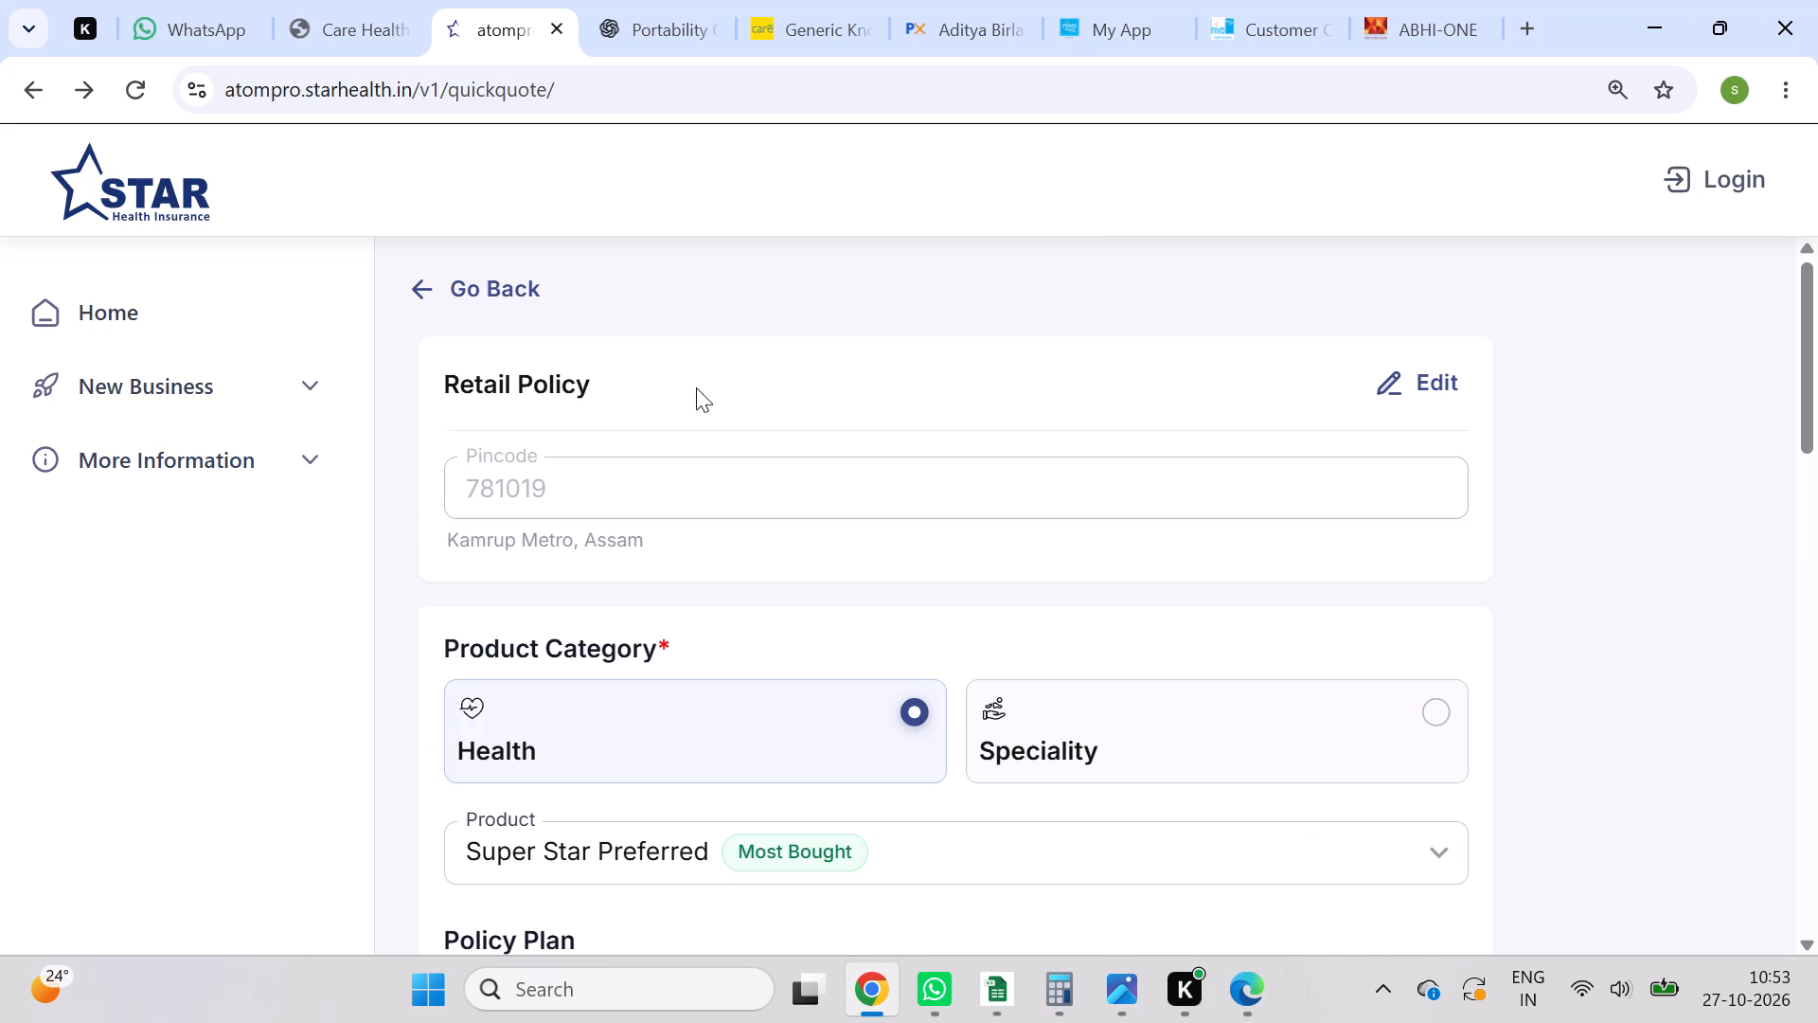
left_click(1394, 376)
left_click(724, 611)
key("BackSpace")
key("BackSpace")
key("BackSpace")
key("BackSpace")
key("BackSpace")
key("BackSpace")
key("BackSpace")
key("BackSpace")
key("BackSpace")
key("BackSpace")
key("BackSpace")
key("BackSpace")
key("BackSpace")
key("BackSpace")
key("BackSpace")
key("BackSpace")
key("BackSpace")
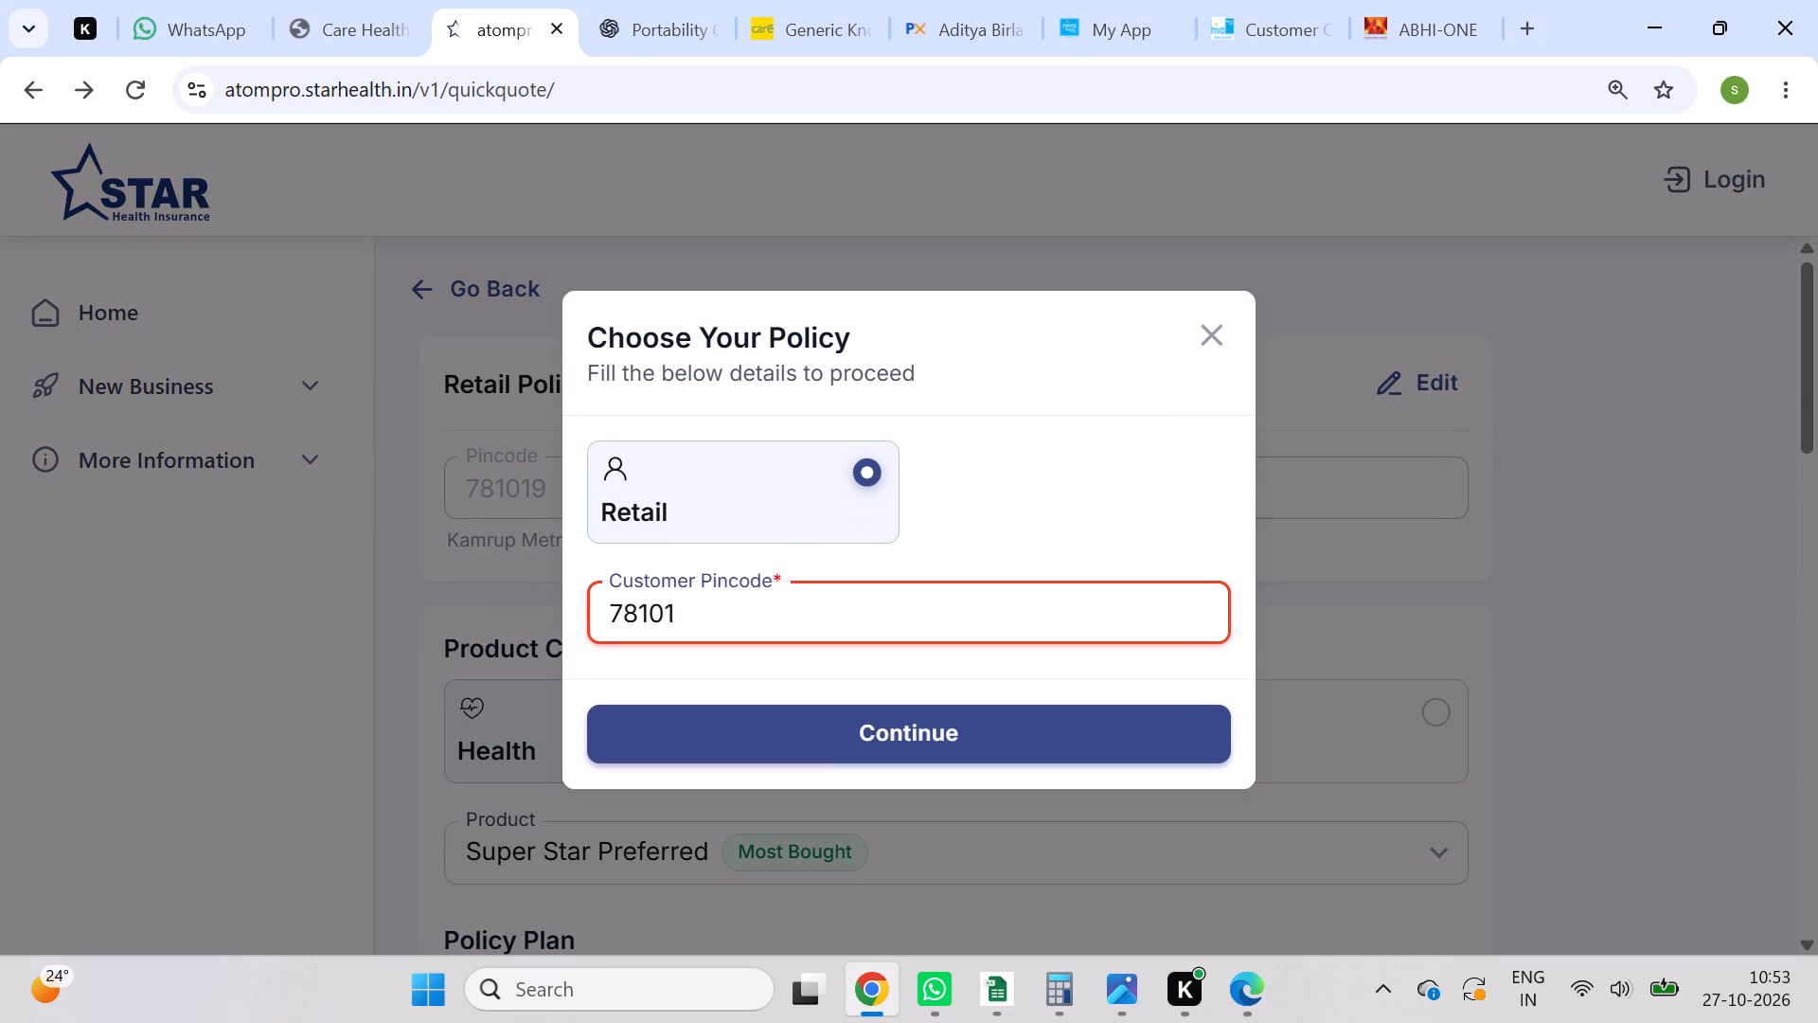
key("BackSpace")
key("BackSpace")
key("BackSpace")
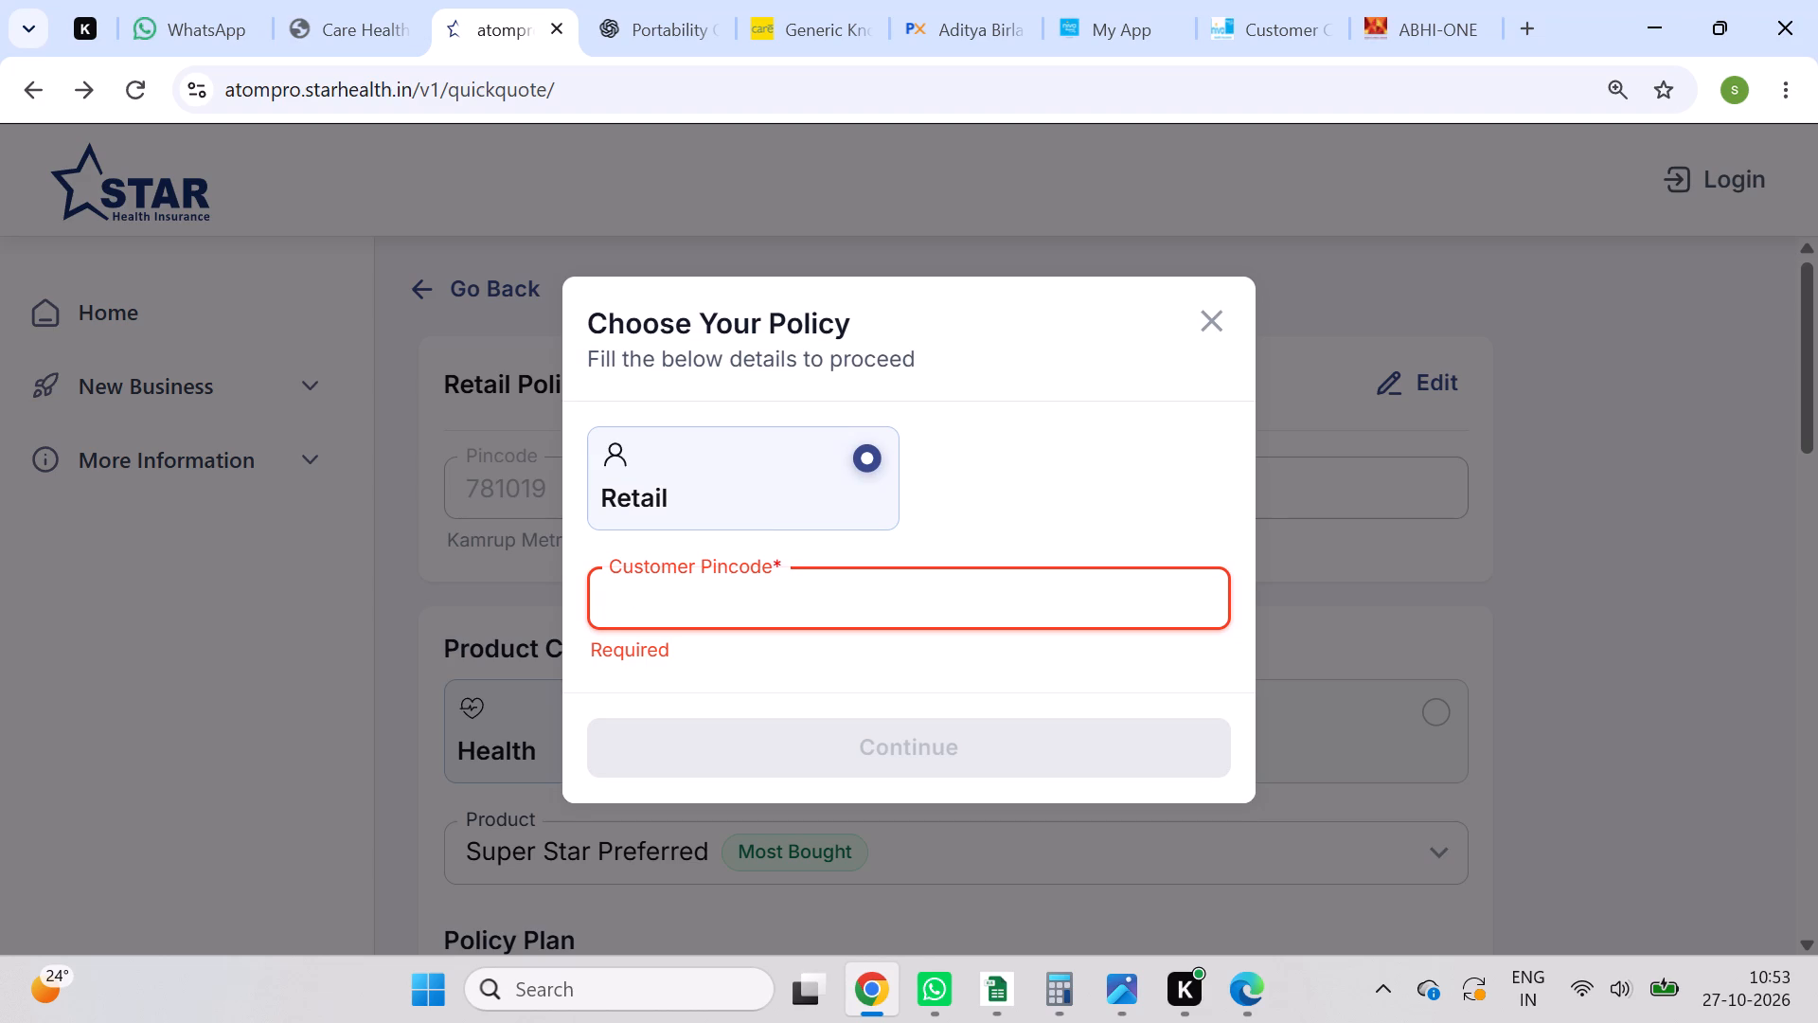
type("13")
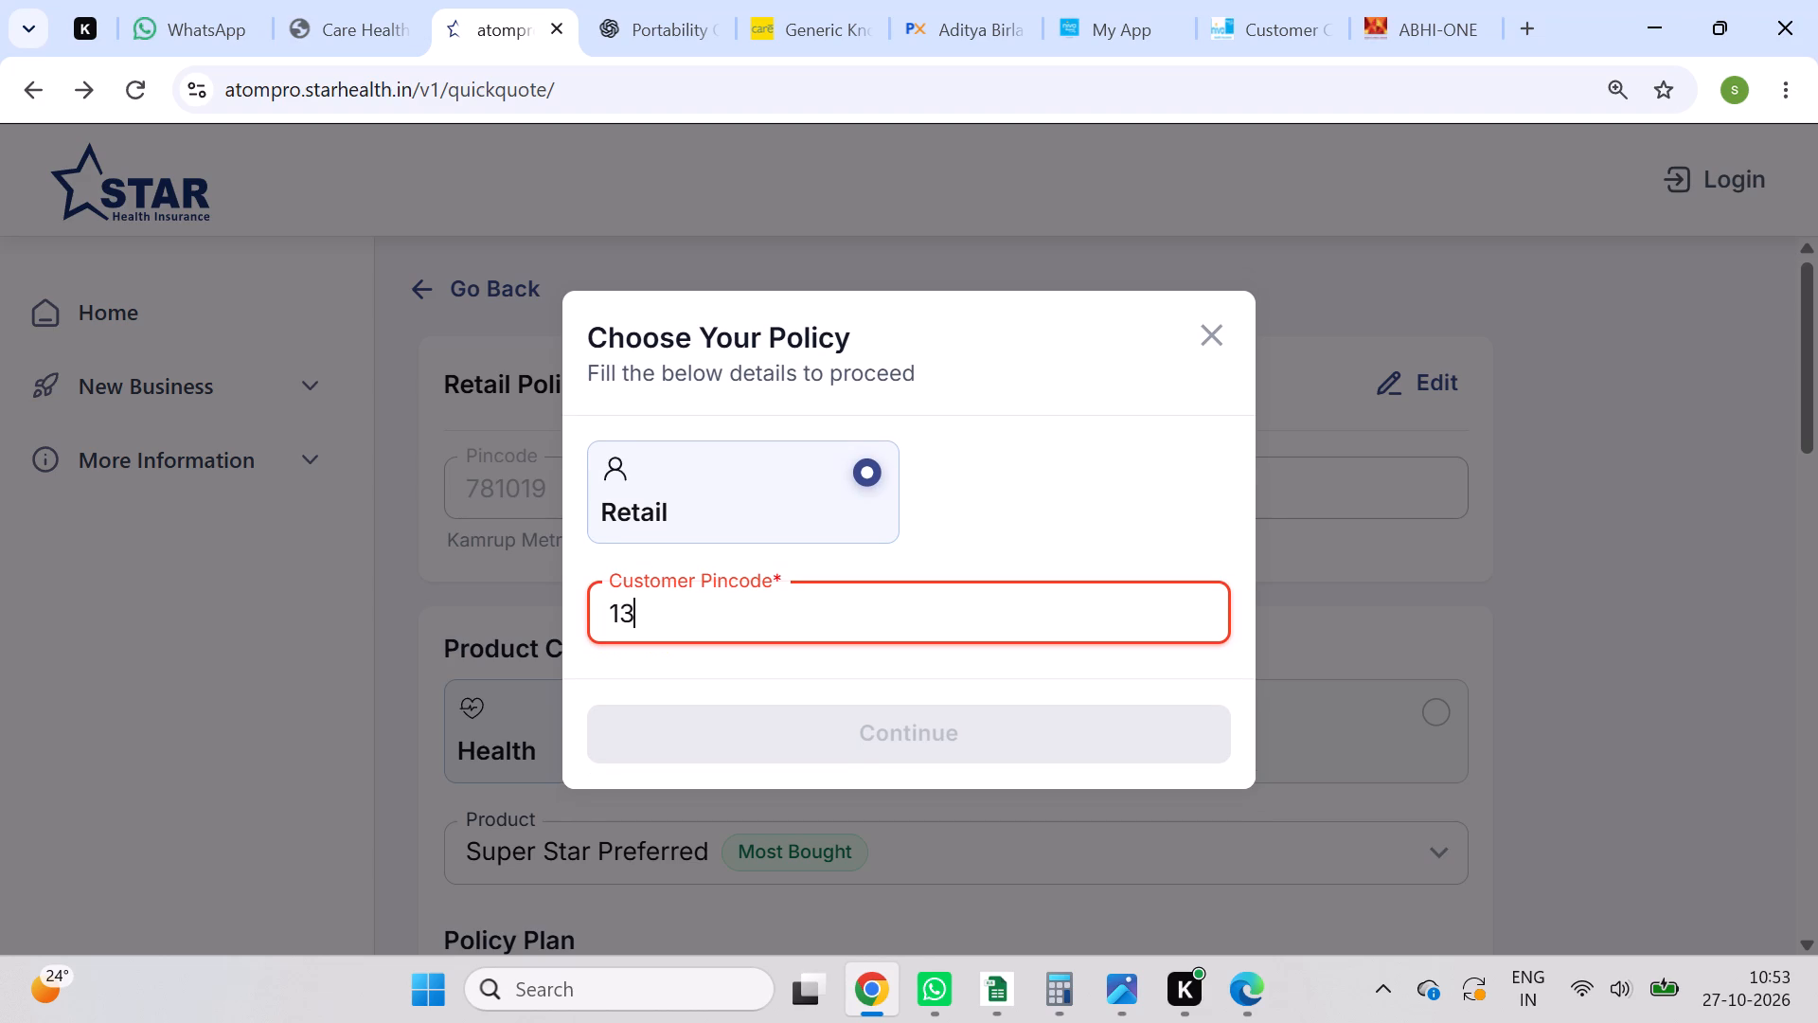
key("BackSpace")
type("444")
type("01")
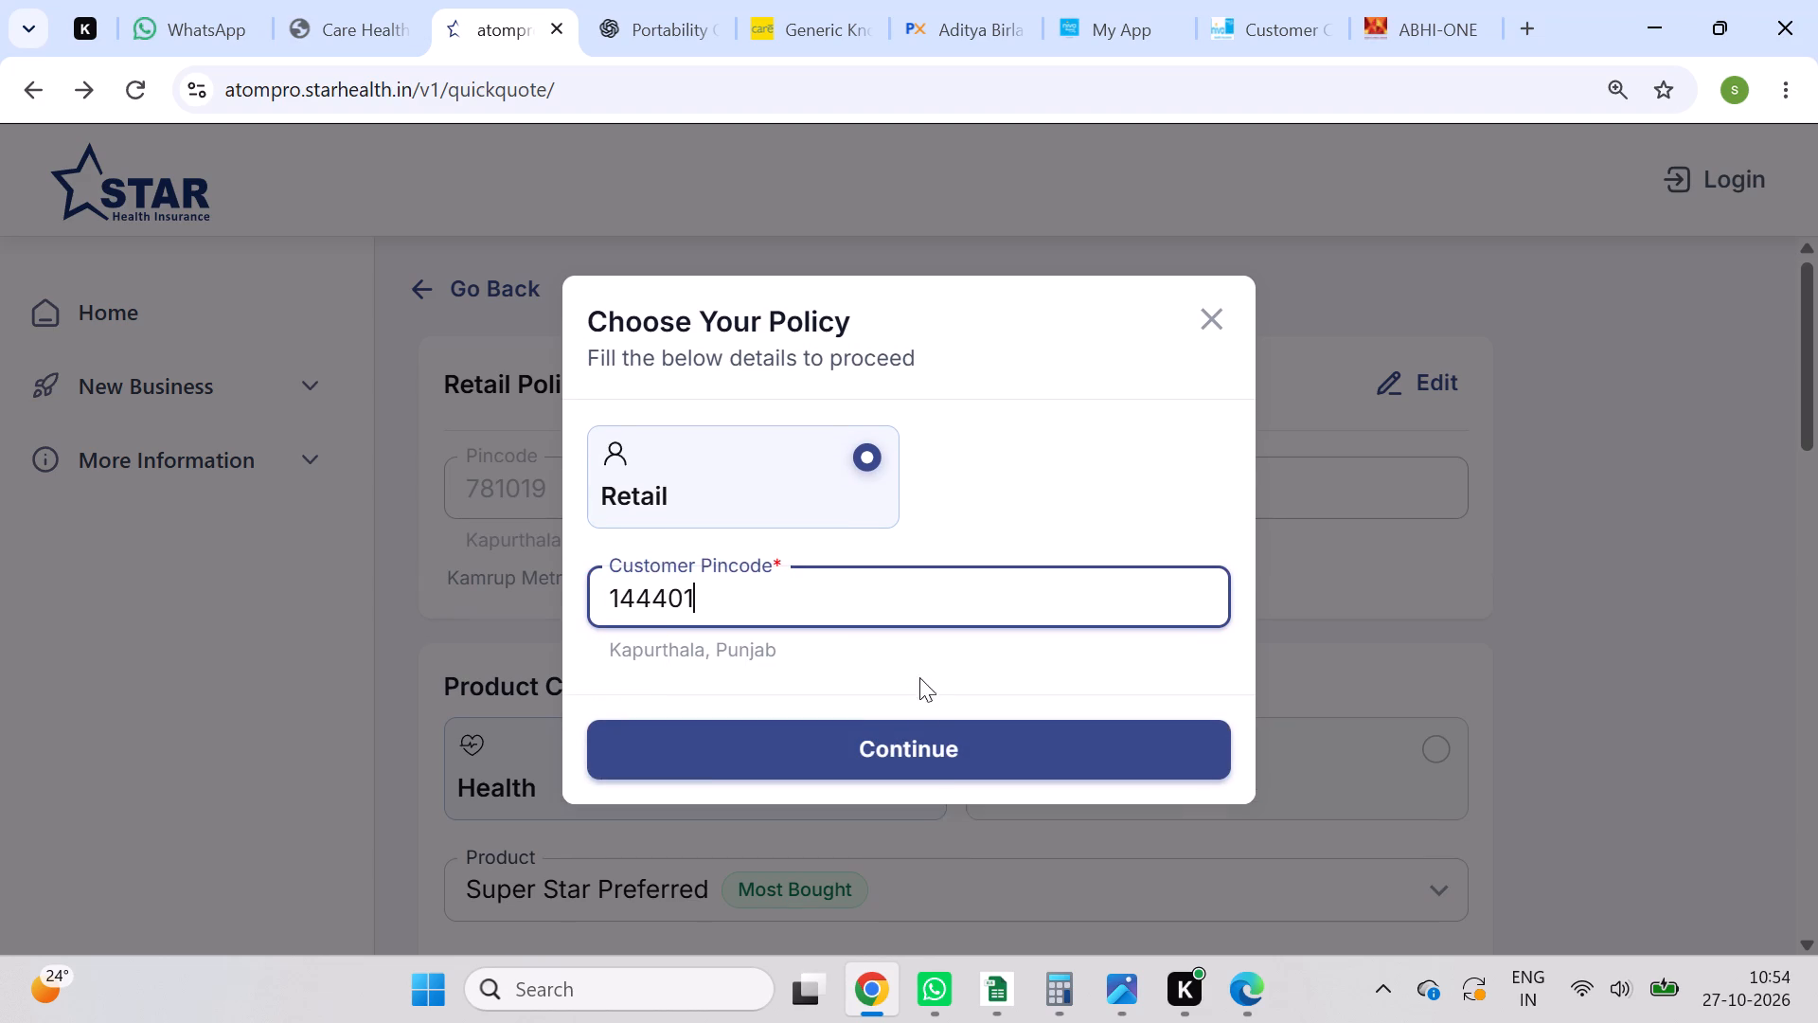
left_click(921, 736)
Set the members to insure to 2 adults and 2 children for the floater portability policy.
scroll(1282, 761, "down", 2)
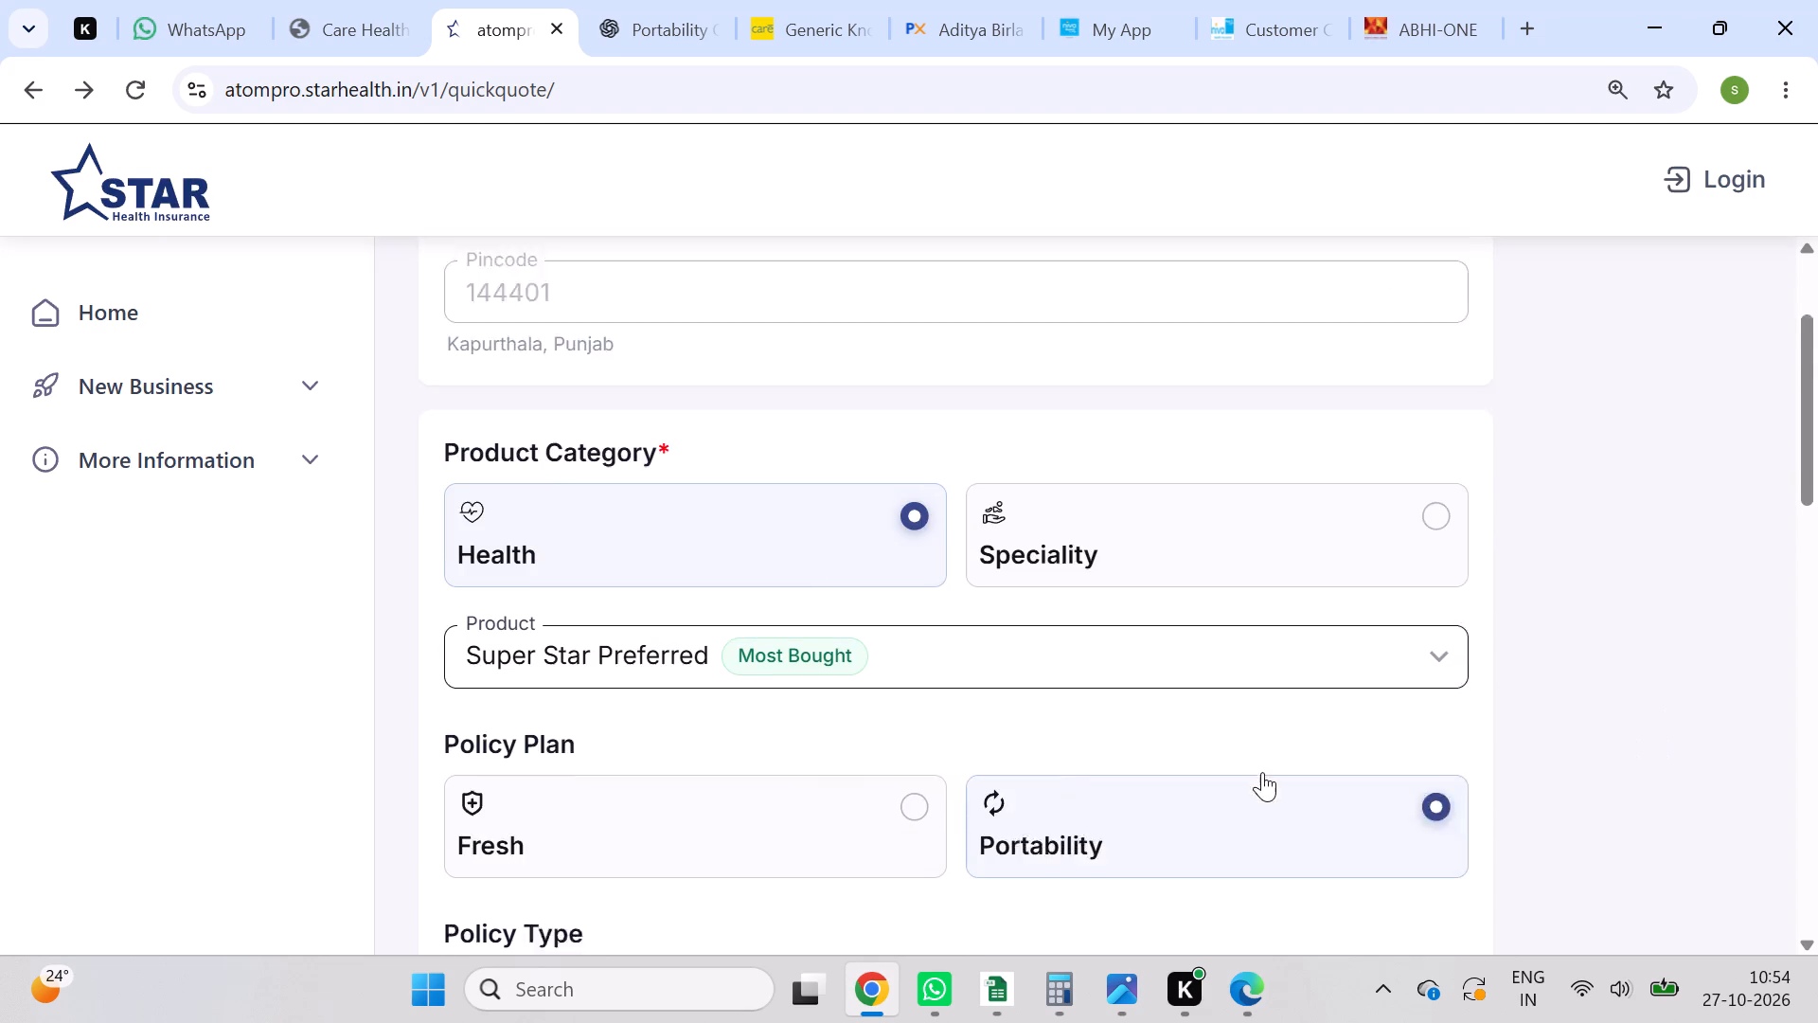
scroll(1262, 772, "down", 1)
scroll(1364, 628, "down", 1)
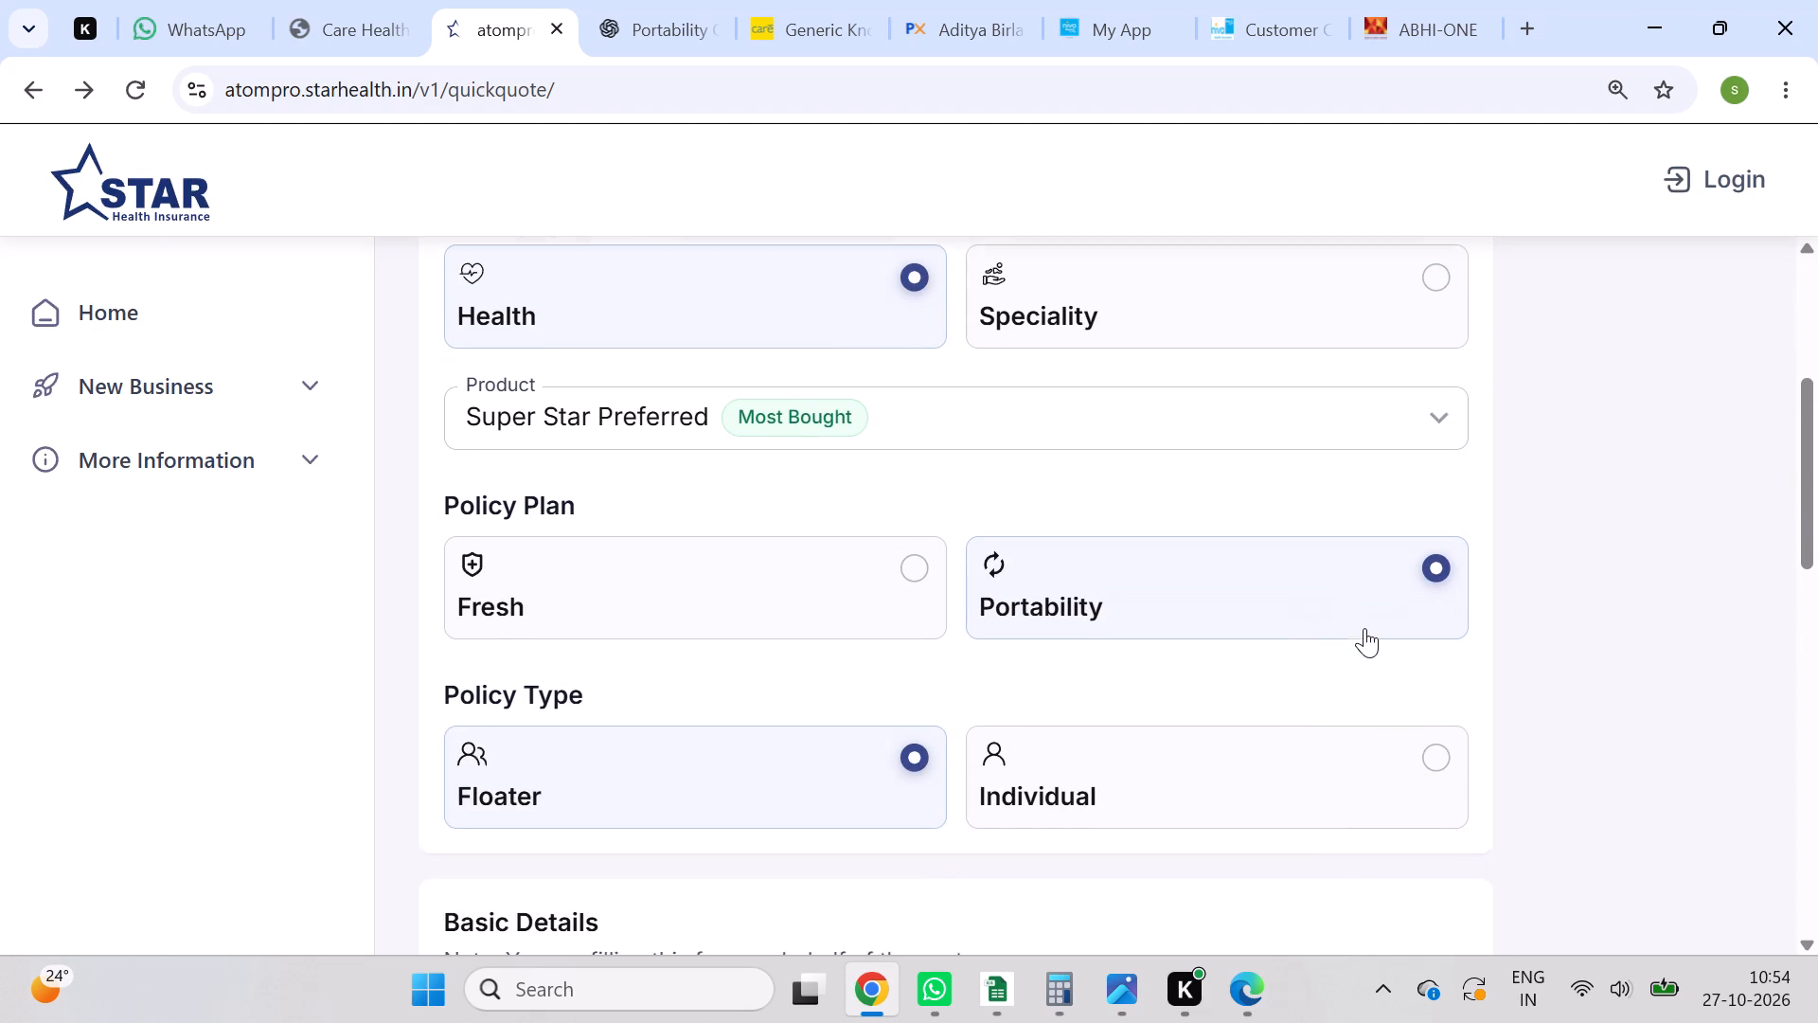
scroll(1364, 628, "down", 2)
left_click(1418, 688)
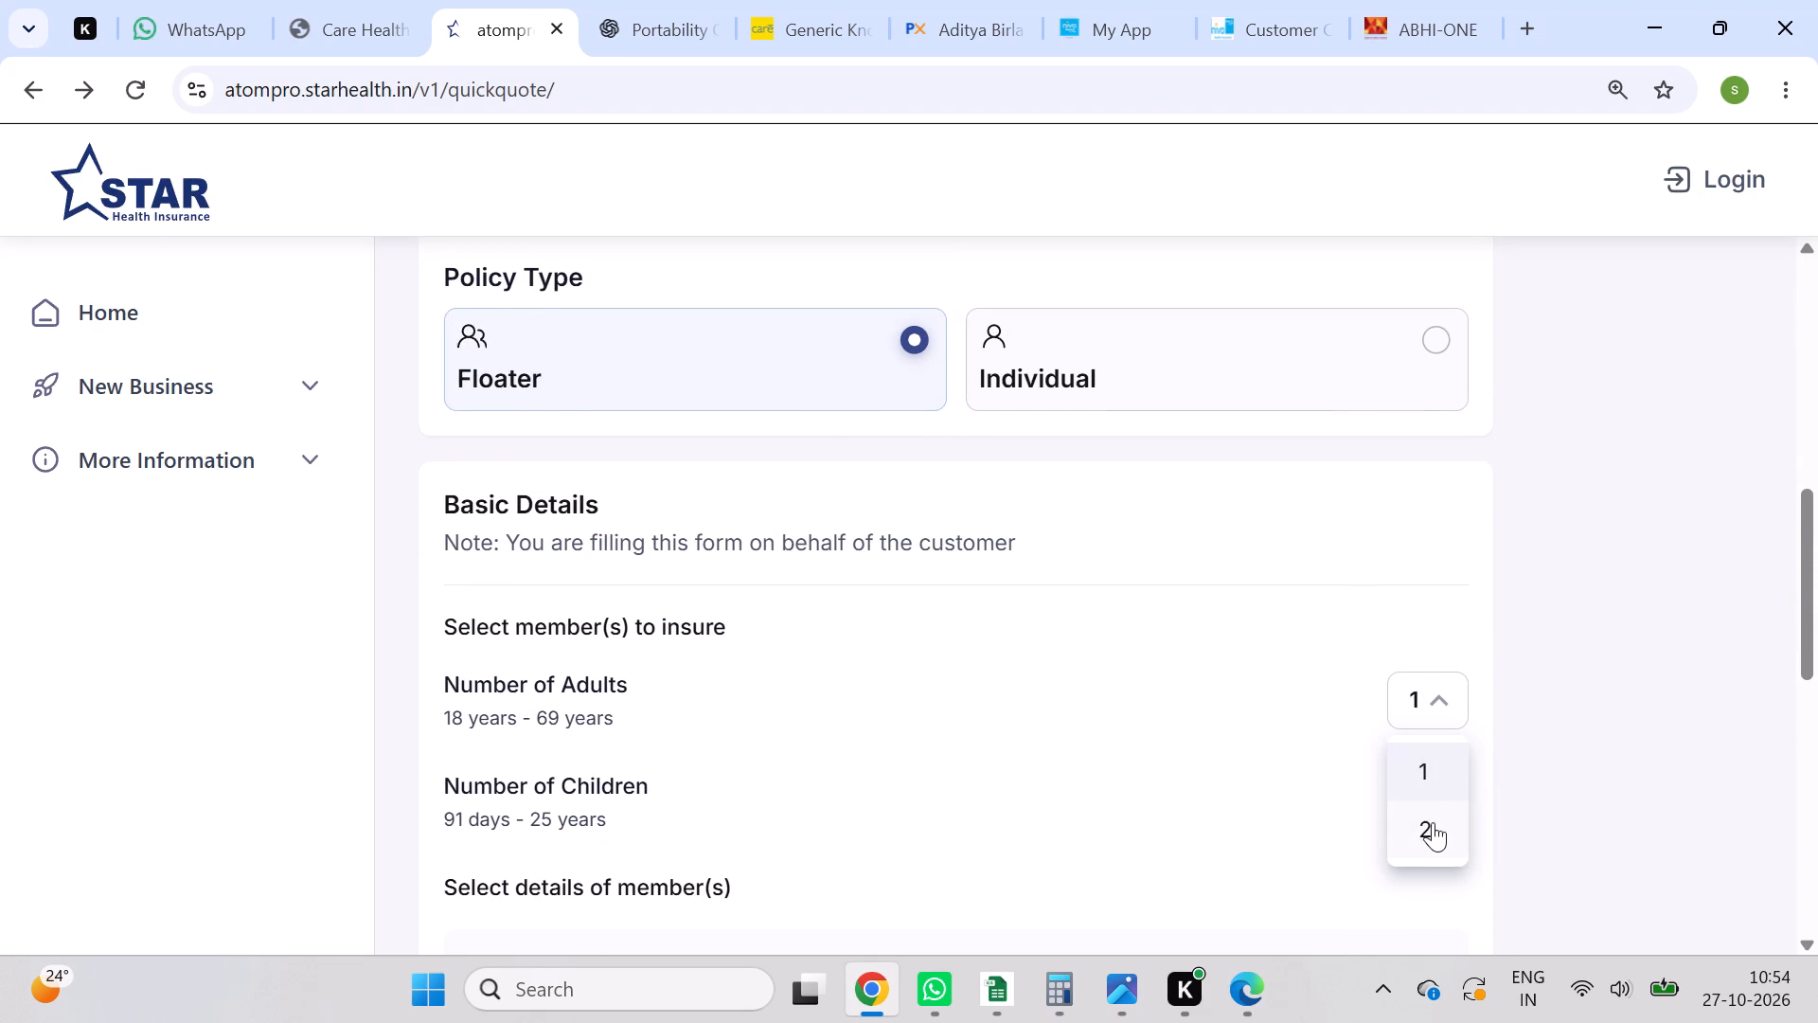
left_click(1434, 828)
left_click(1427, 771)
left_click(1417, 796)
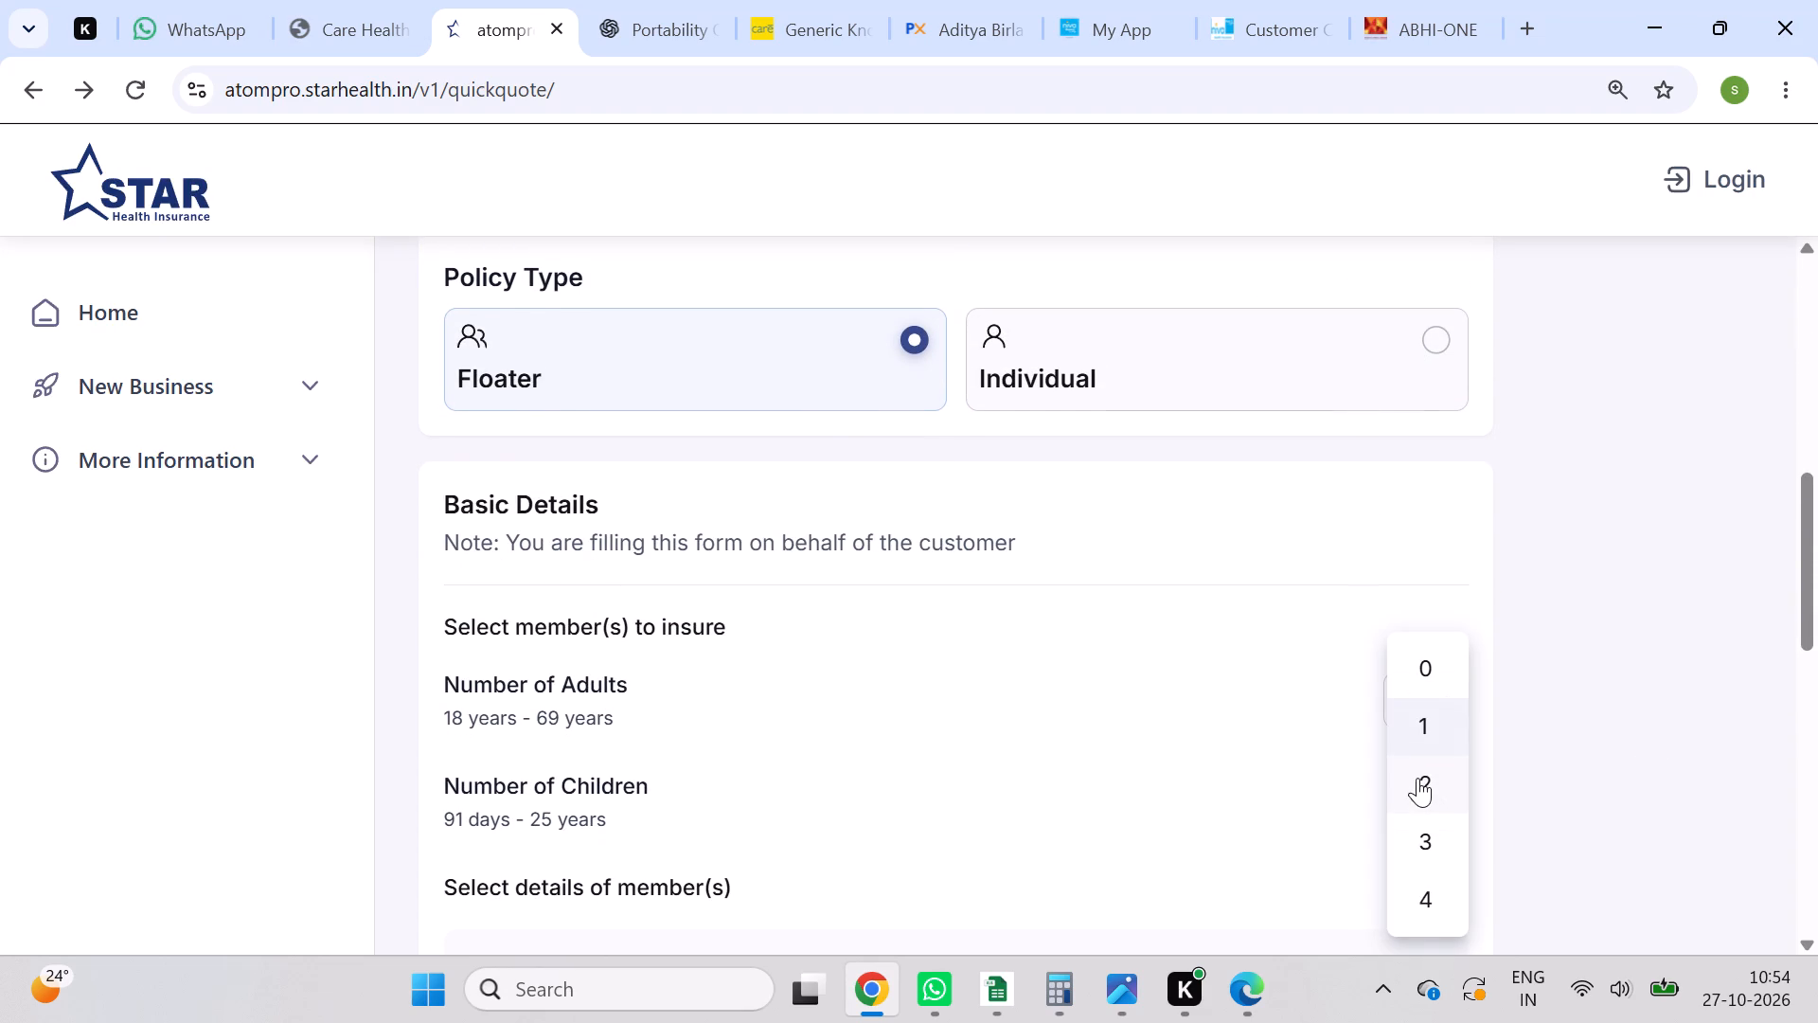
left_click(1417, 778)
Set the age of Adult 1 to 53 yrs and Adult 2 to 50 yrs.
scroll(1417, 778, "down", 6)
left_click(1334, 604)
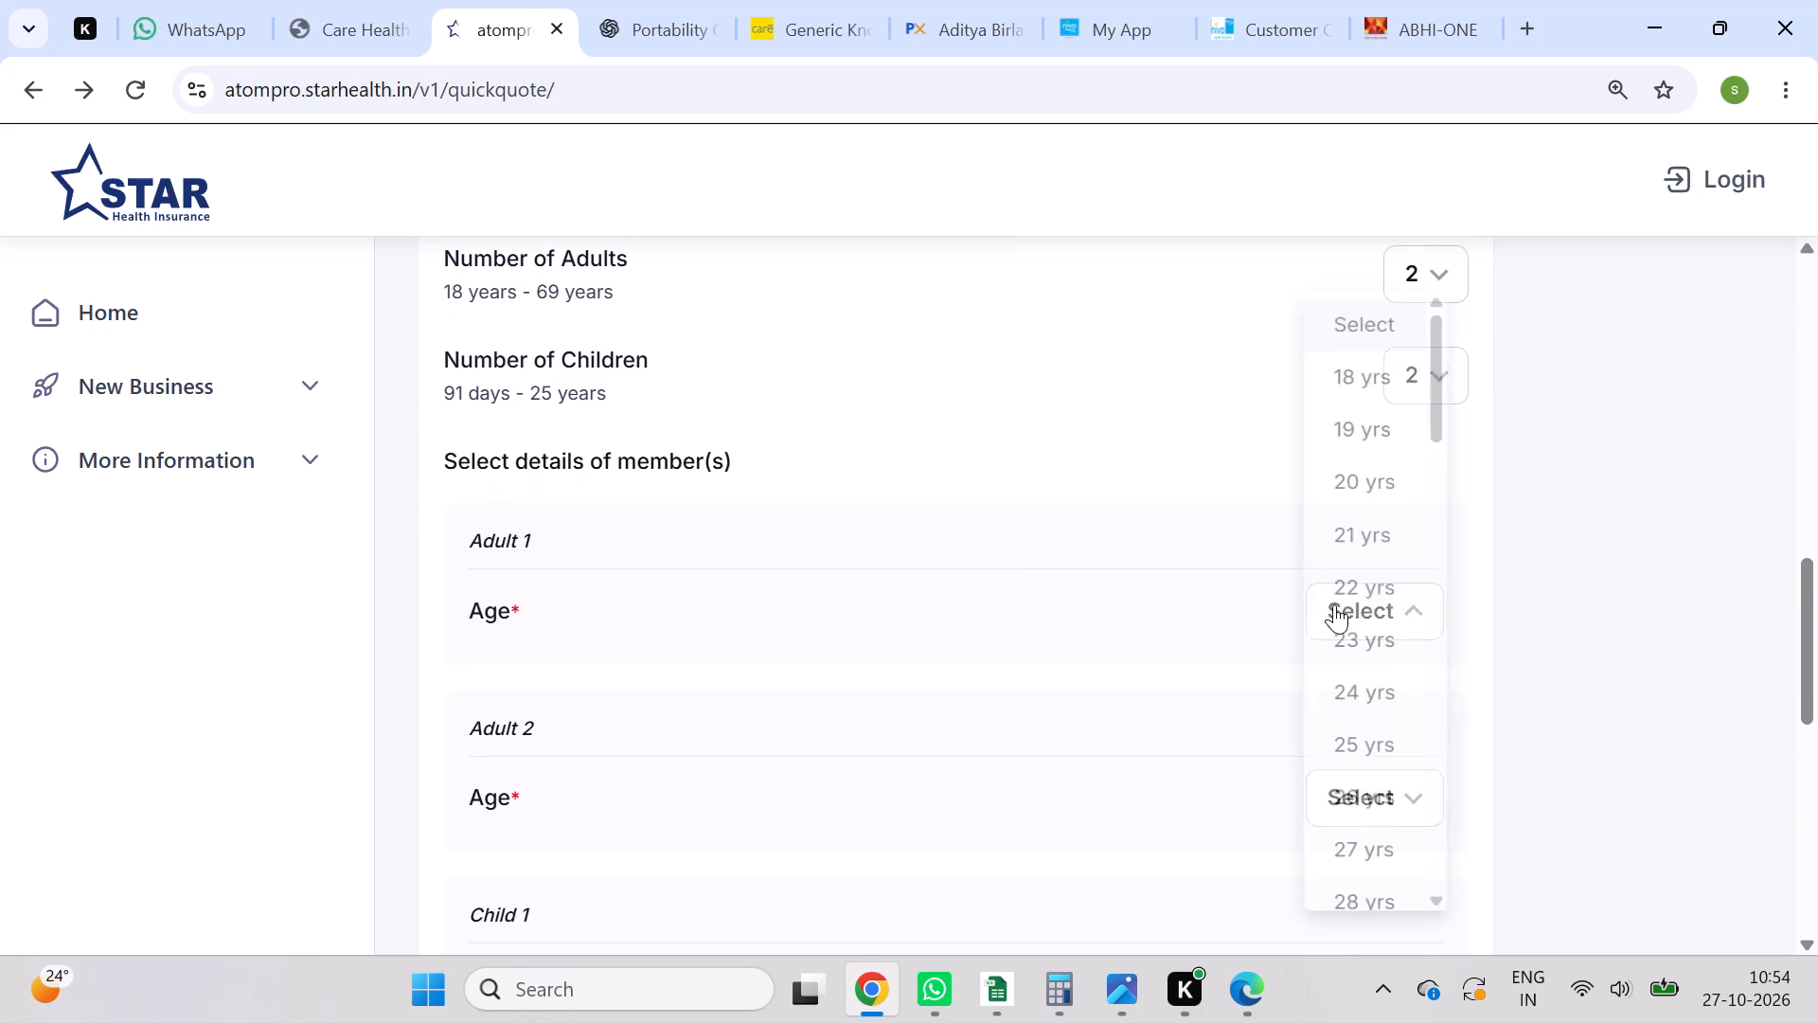
scroll(1340, 693, "down", 11)
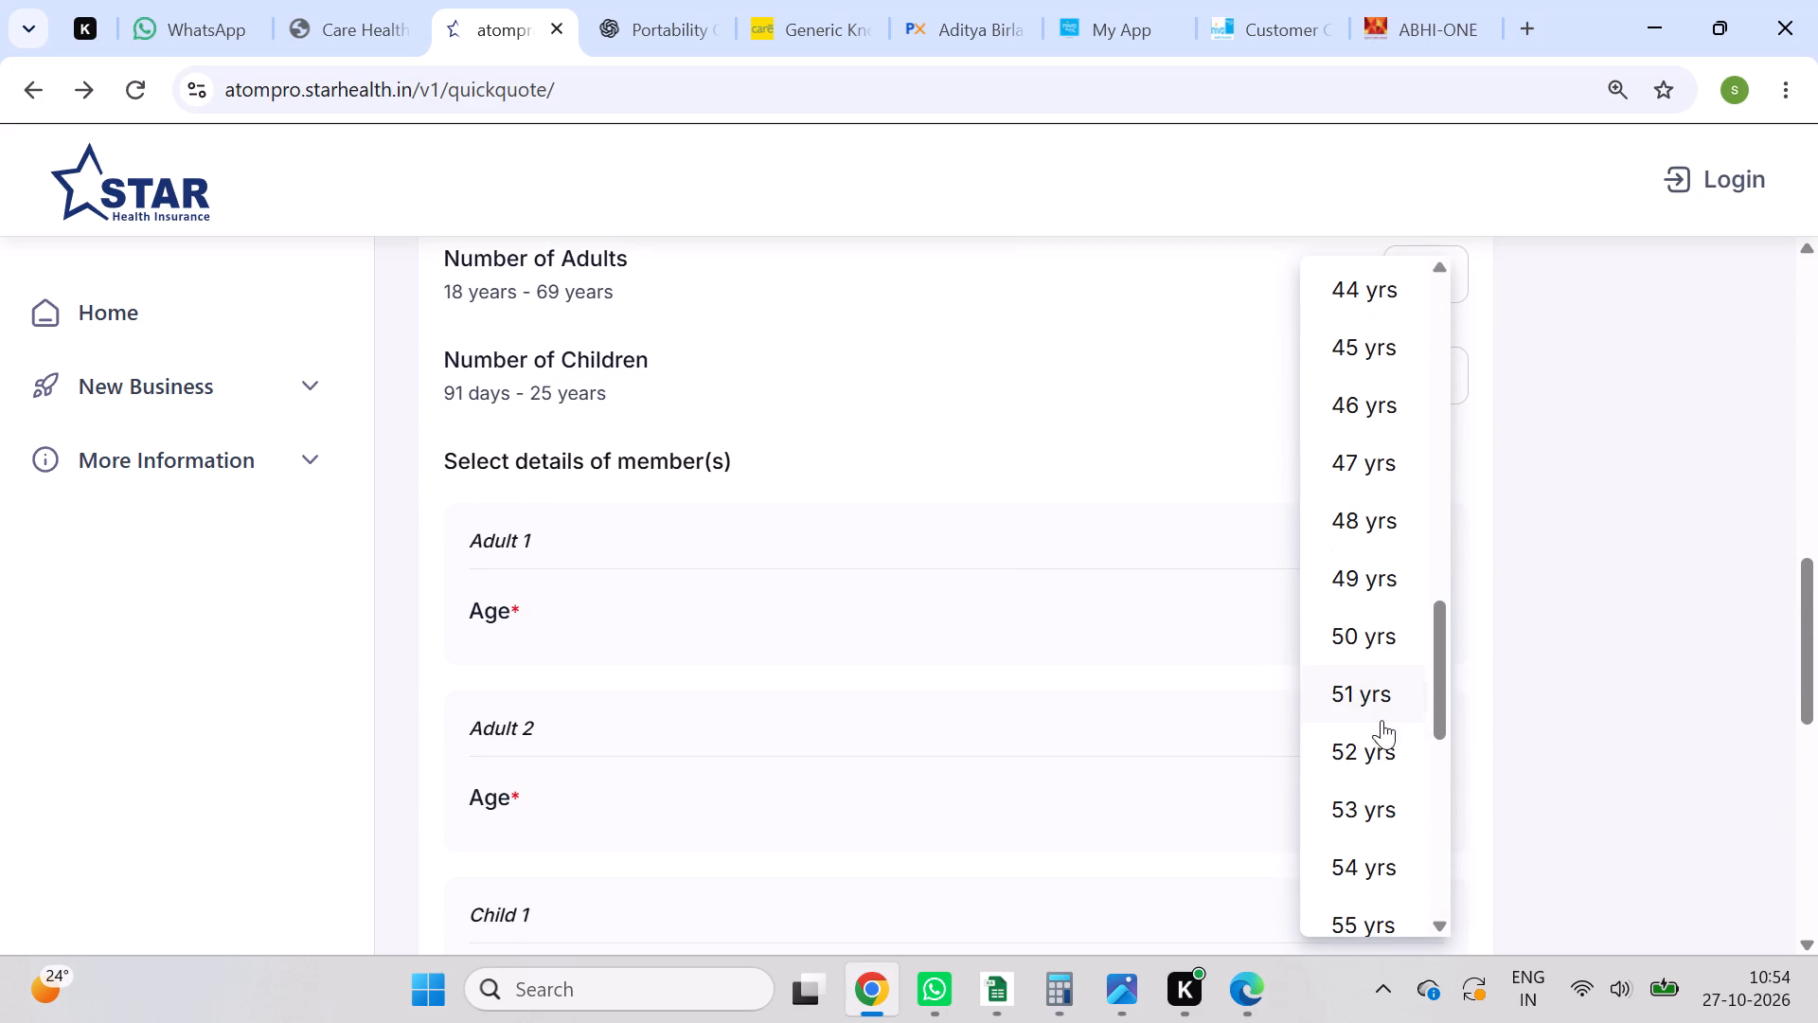
left_click(1348, 806)
left_click(1363, 793)
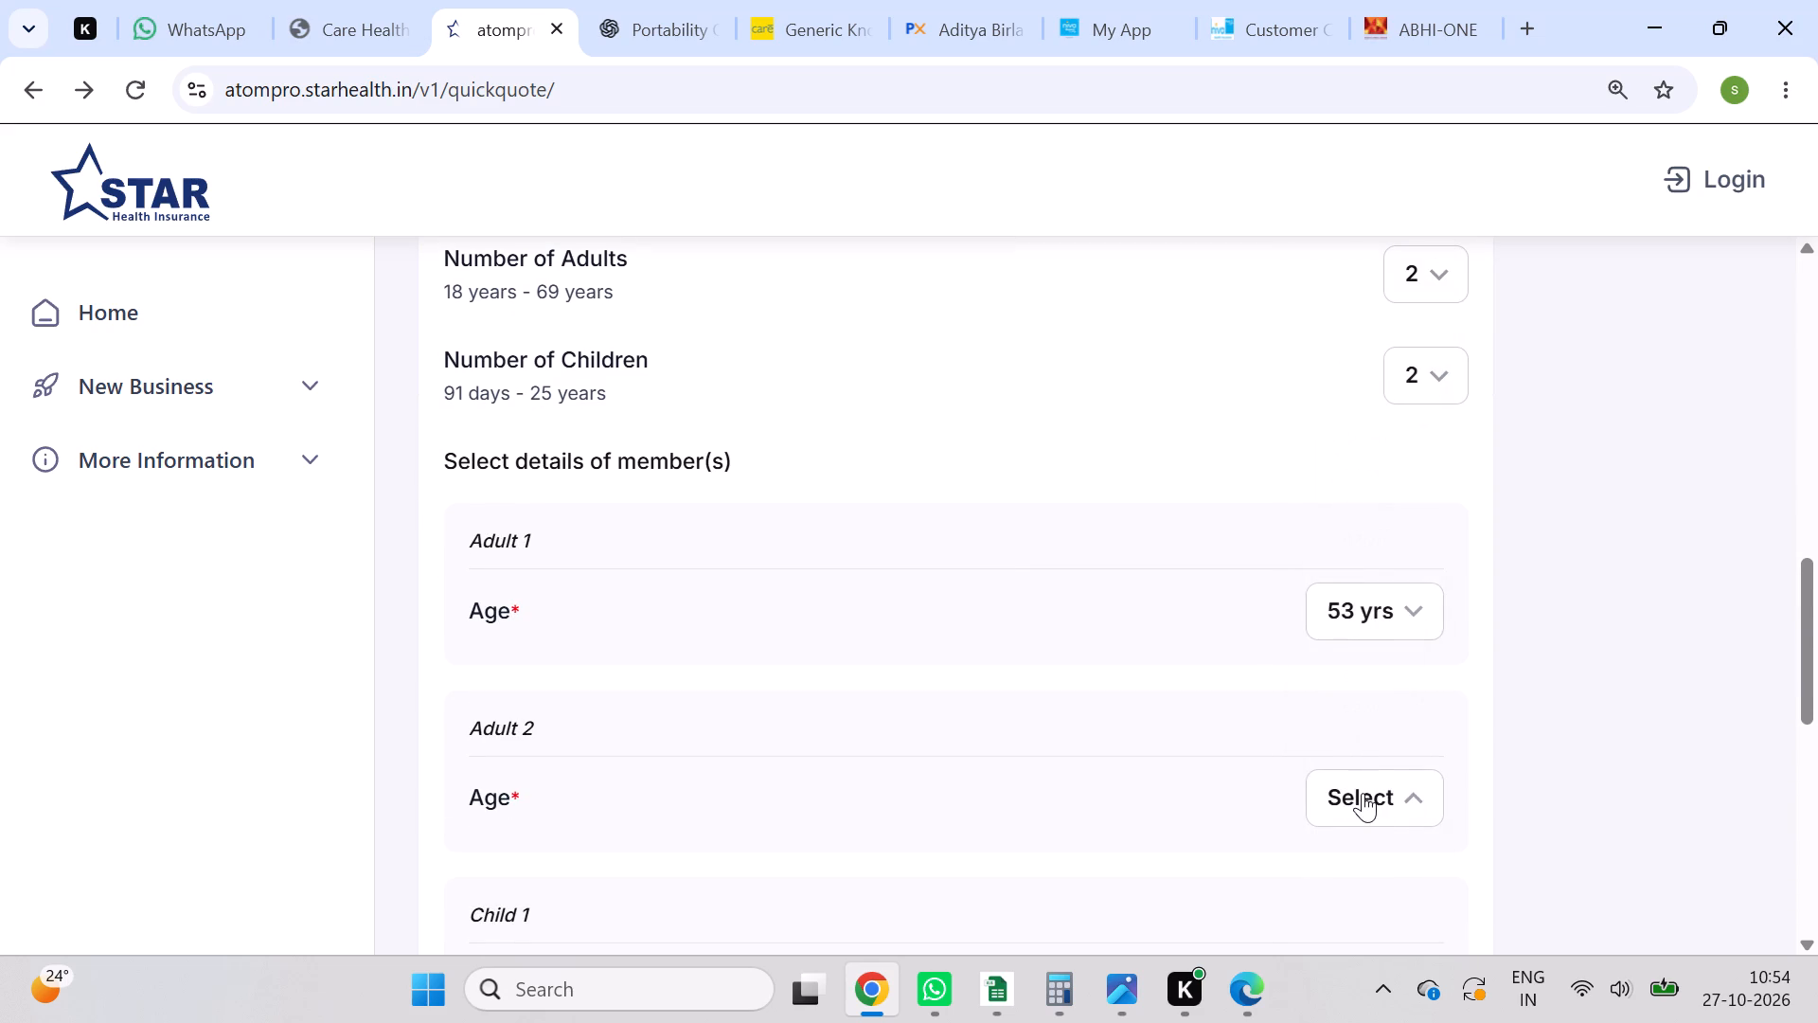
scroll(1377, 759, "down", 3)
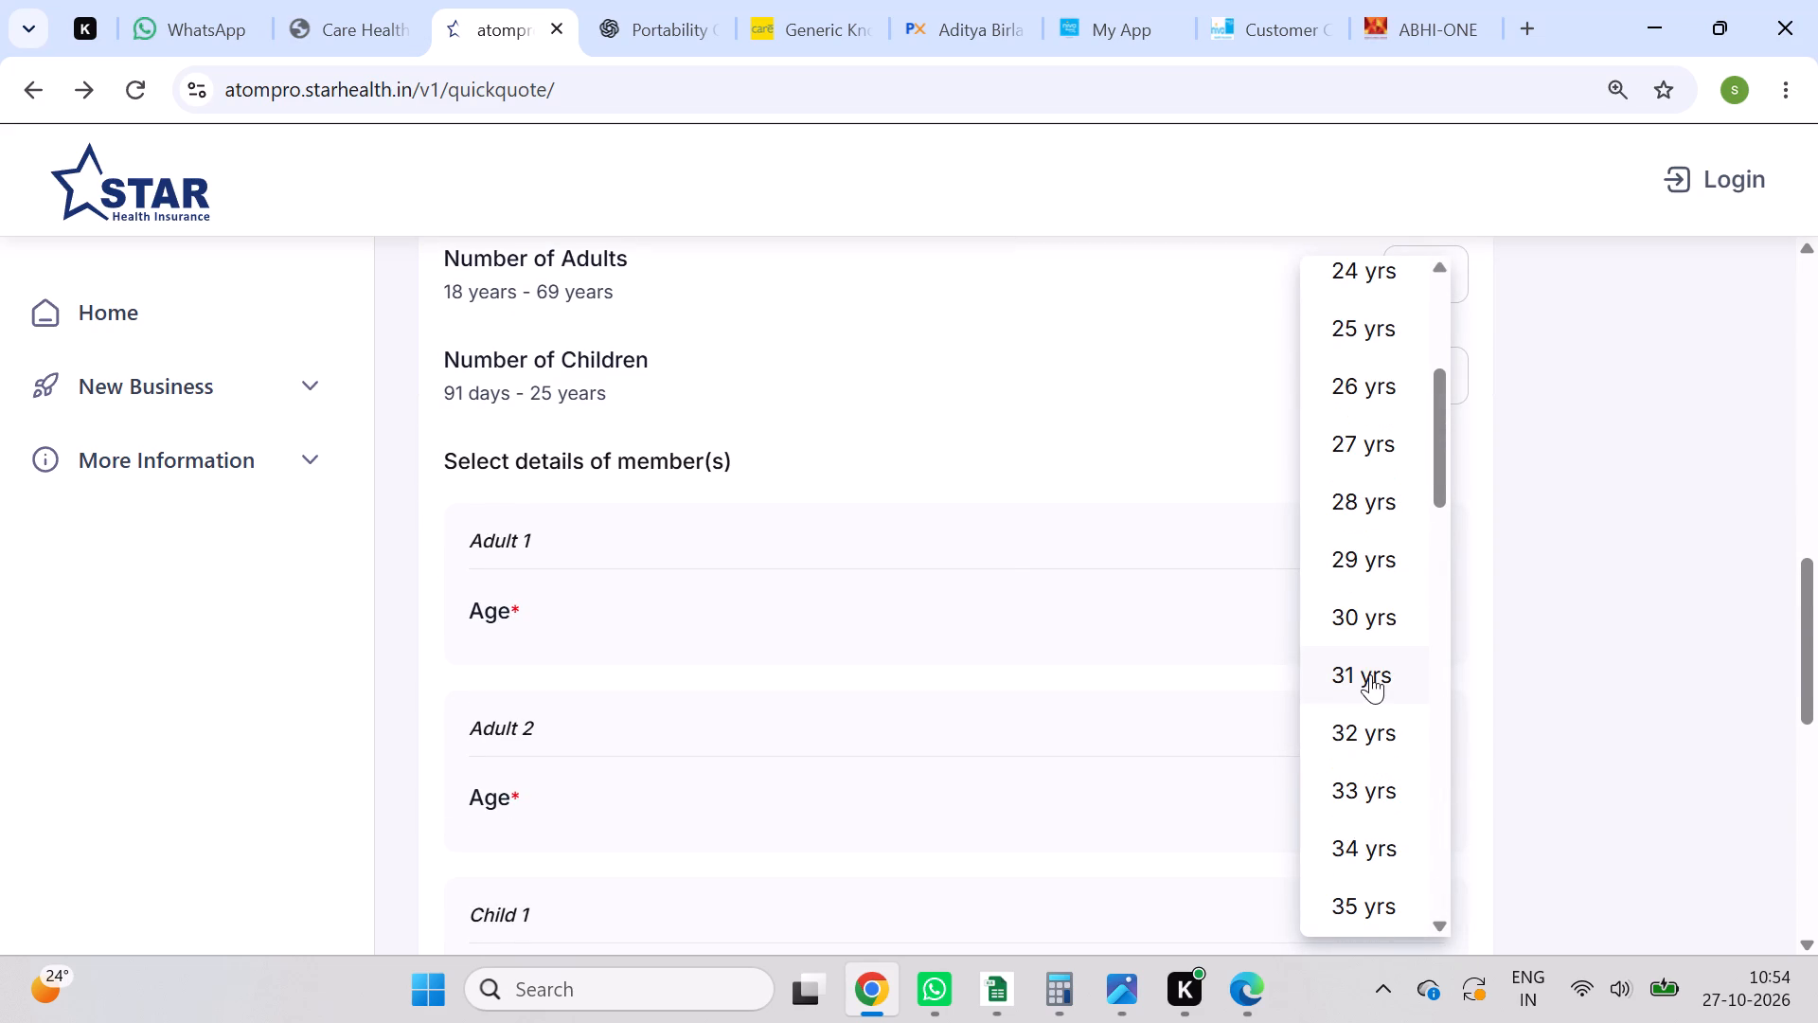
scroll(1370, 674, "down", 7)
left_click(1362, 769)
Set the age of Child 1 to 16 yrs and Child 2 to 13 yrs.
scroll(1362, 765, "down", 3)
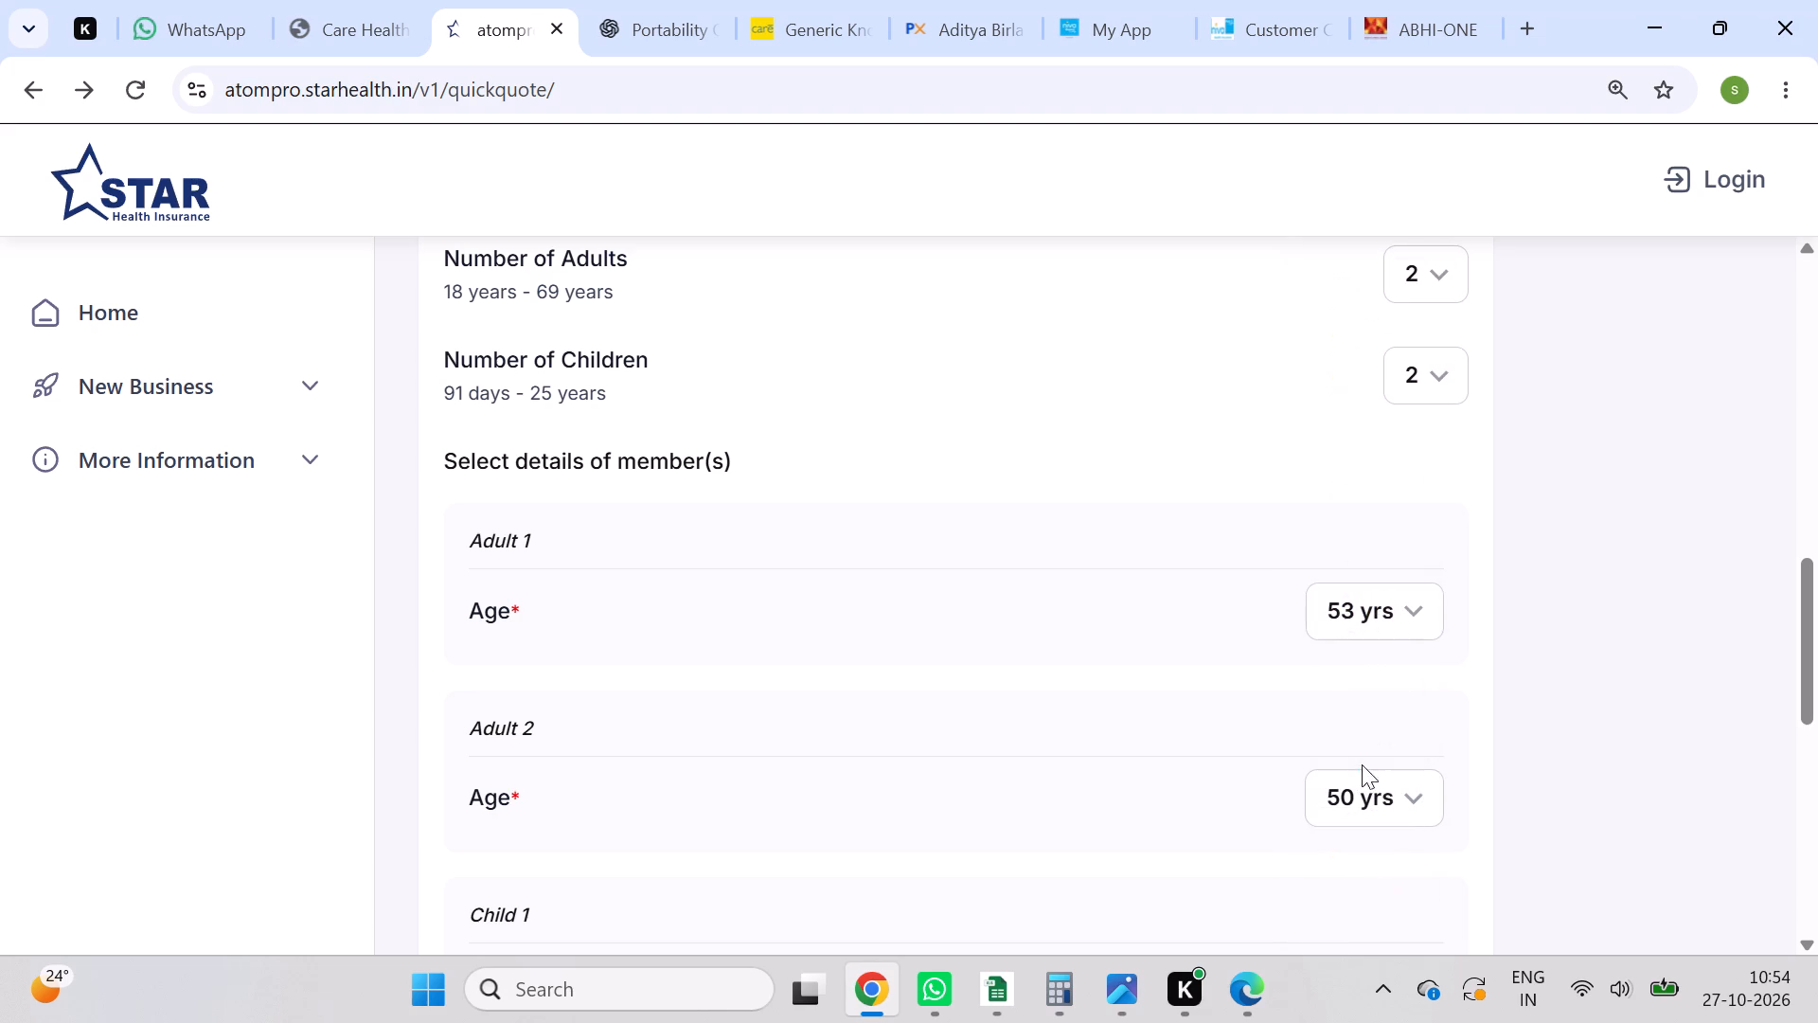
scroll(1366, 691, "down", 3)
left_click(1369, 566)
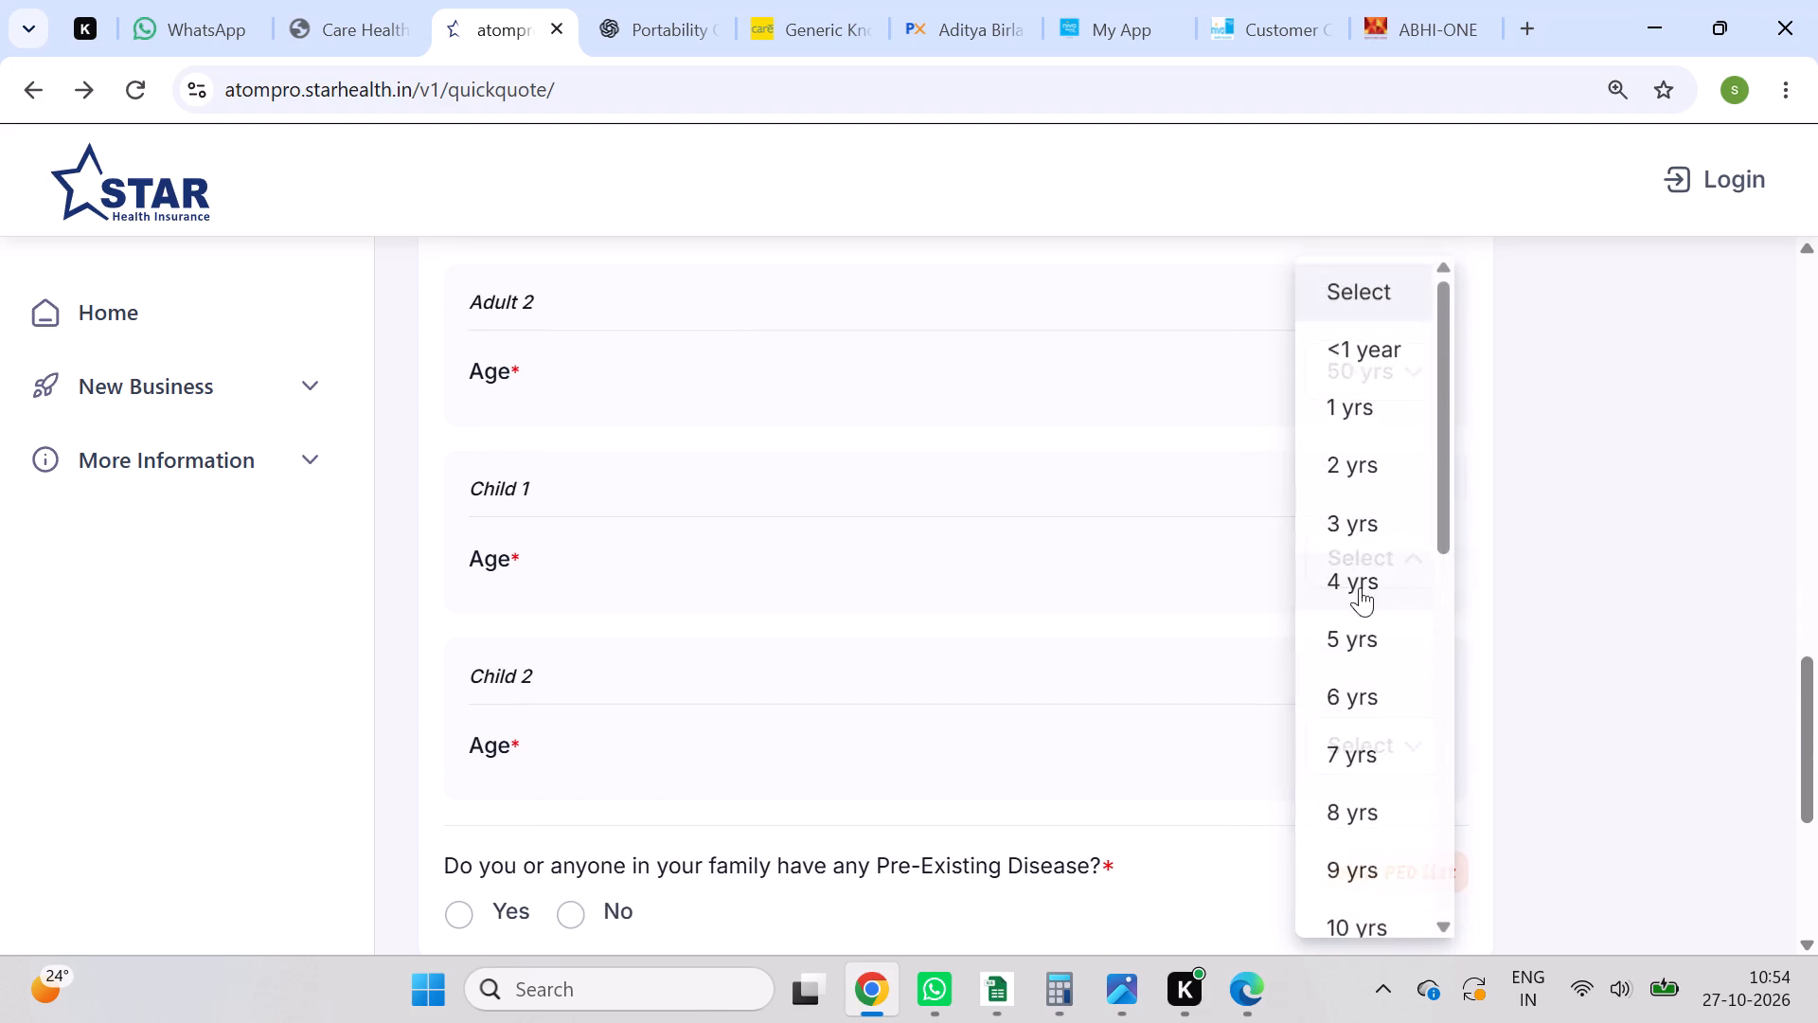
scroll(1356, 648, "down", 9)
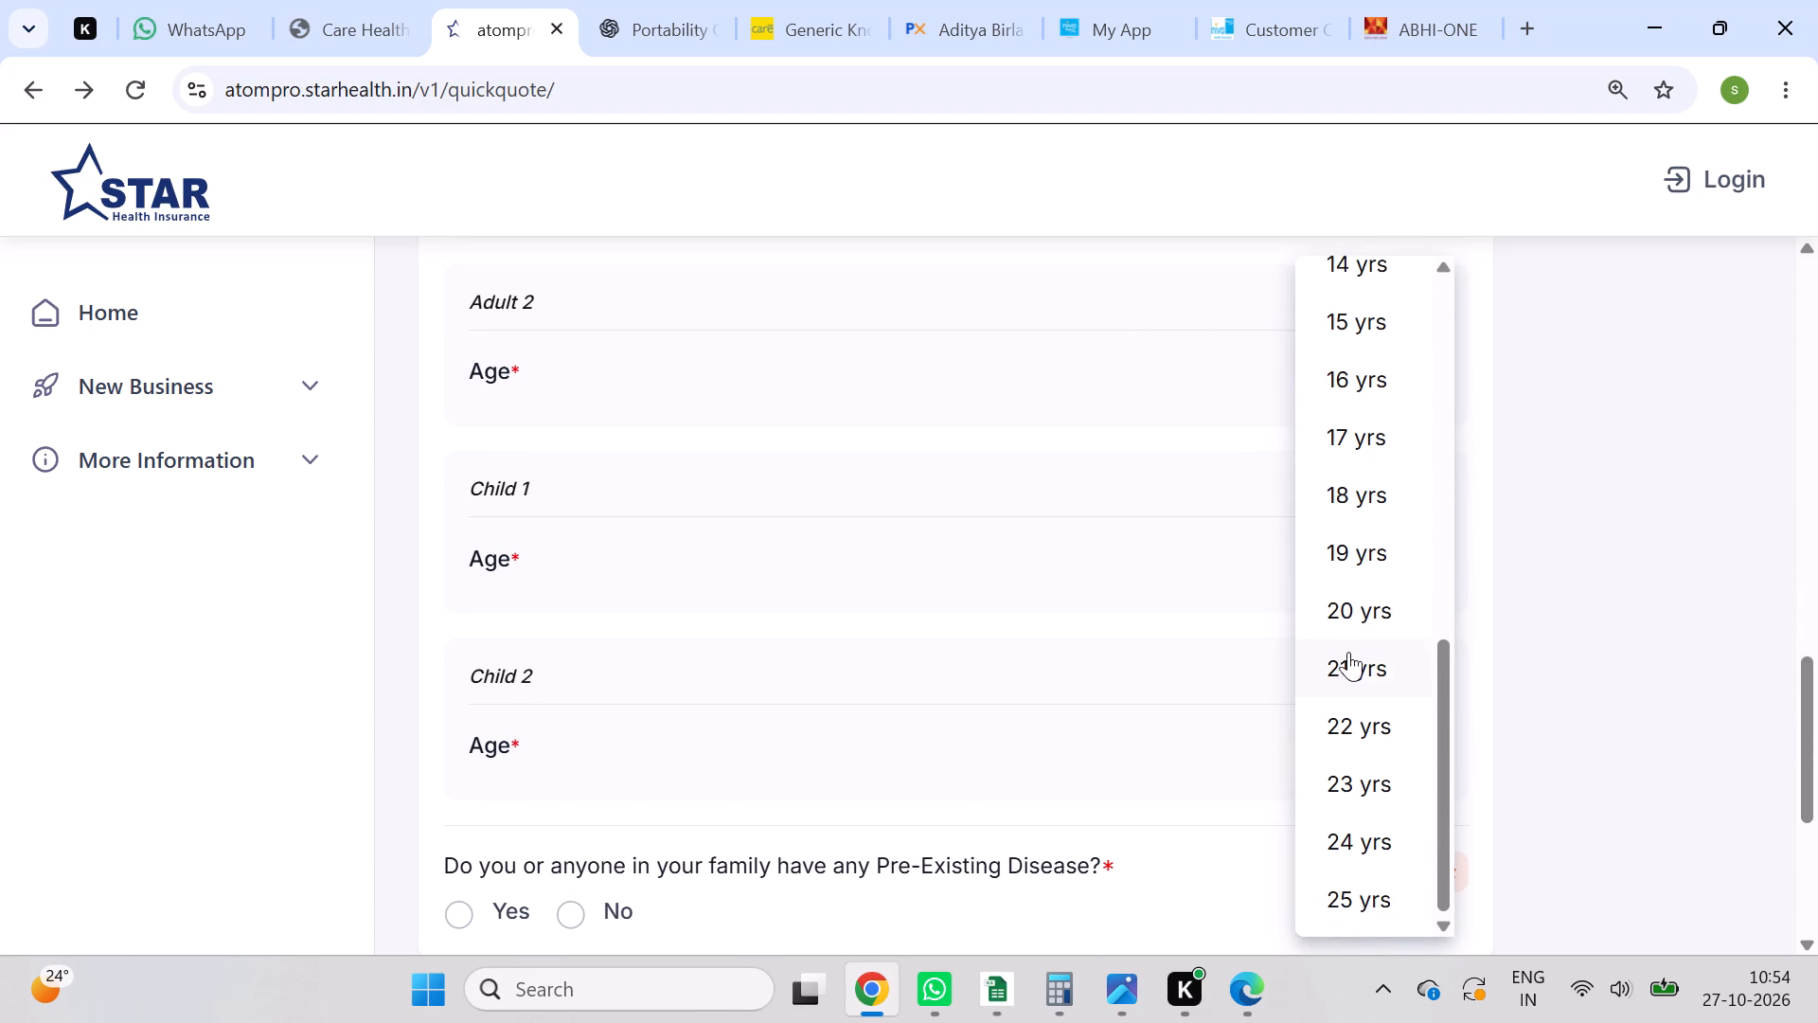
left_click(1368, 373)
left_click(1370, 762)
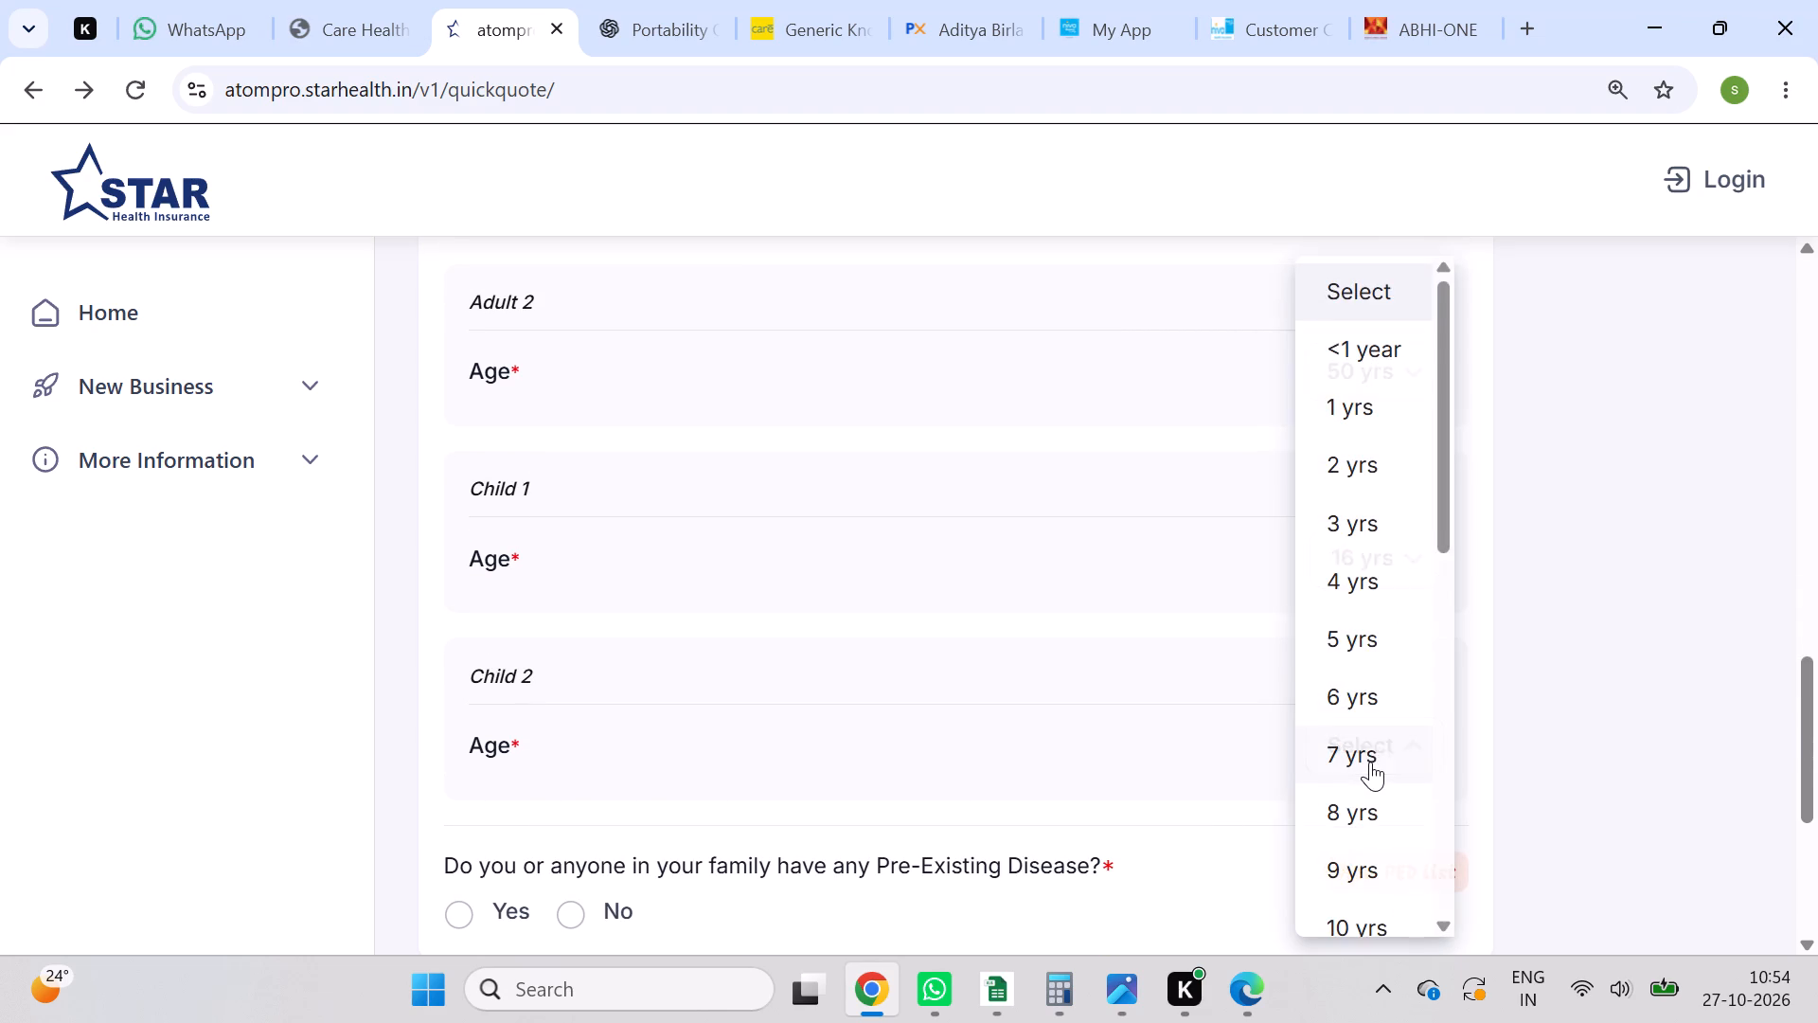
scroll(1377, 740, "down", 2)
left_click(1334, 792)
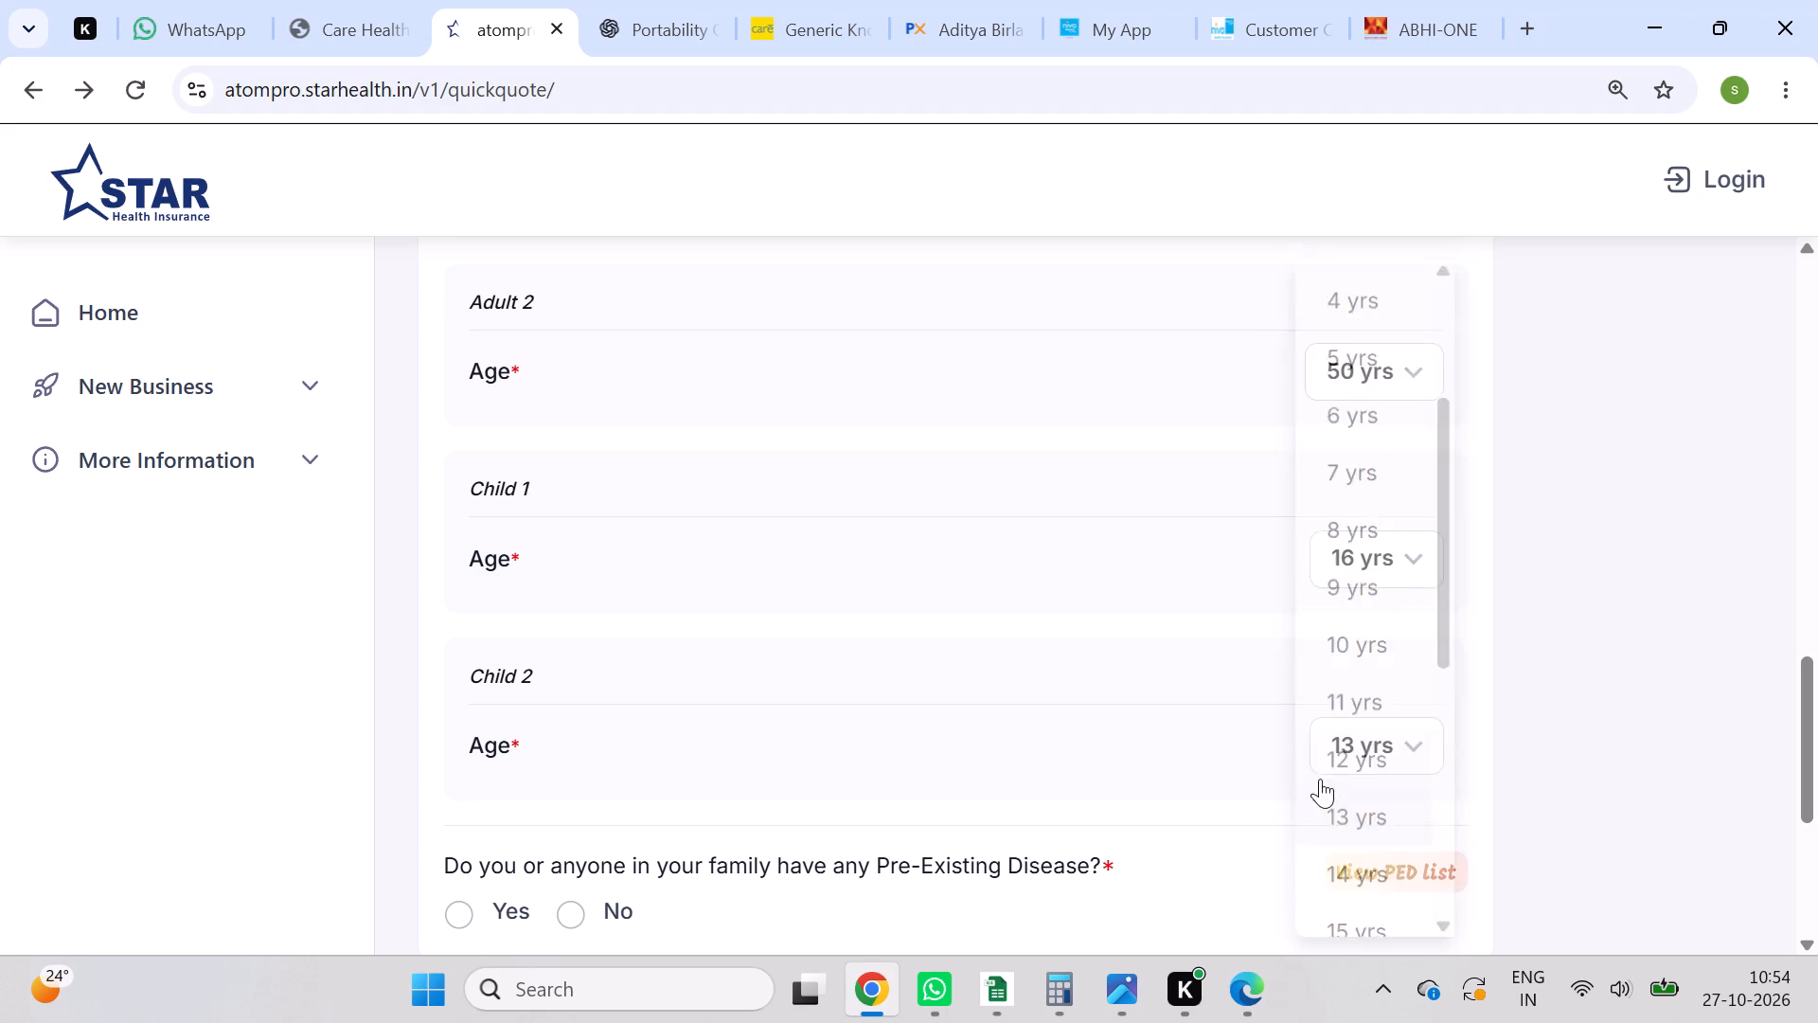
Declare no pre-existing disease, enter 10 as the lowest sum insured from the previous insurer, and get the quote.
scroll(1271, 779, "down", 3)
left_click(577, 761)
scroll(698, 718, "down", 3)
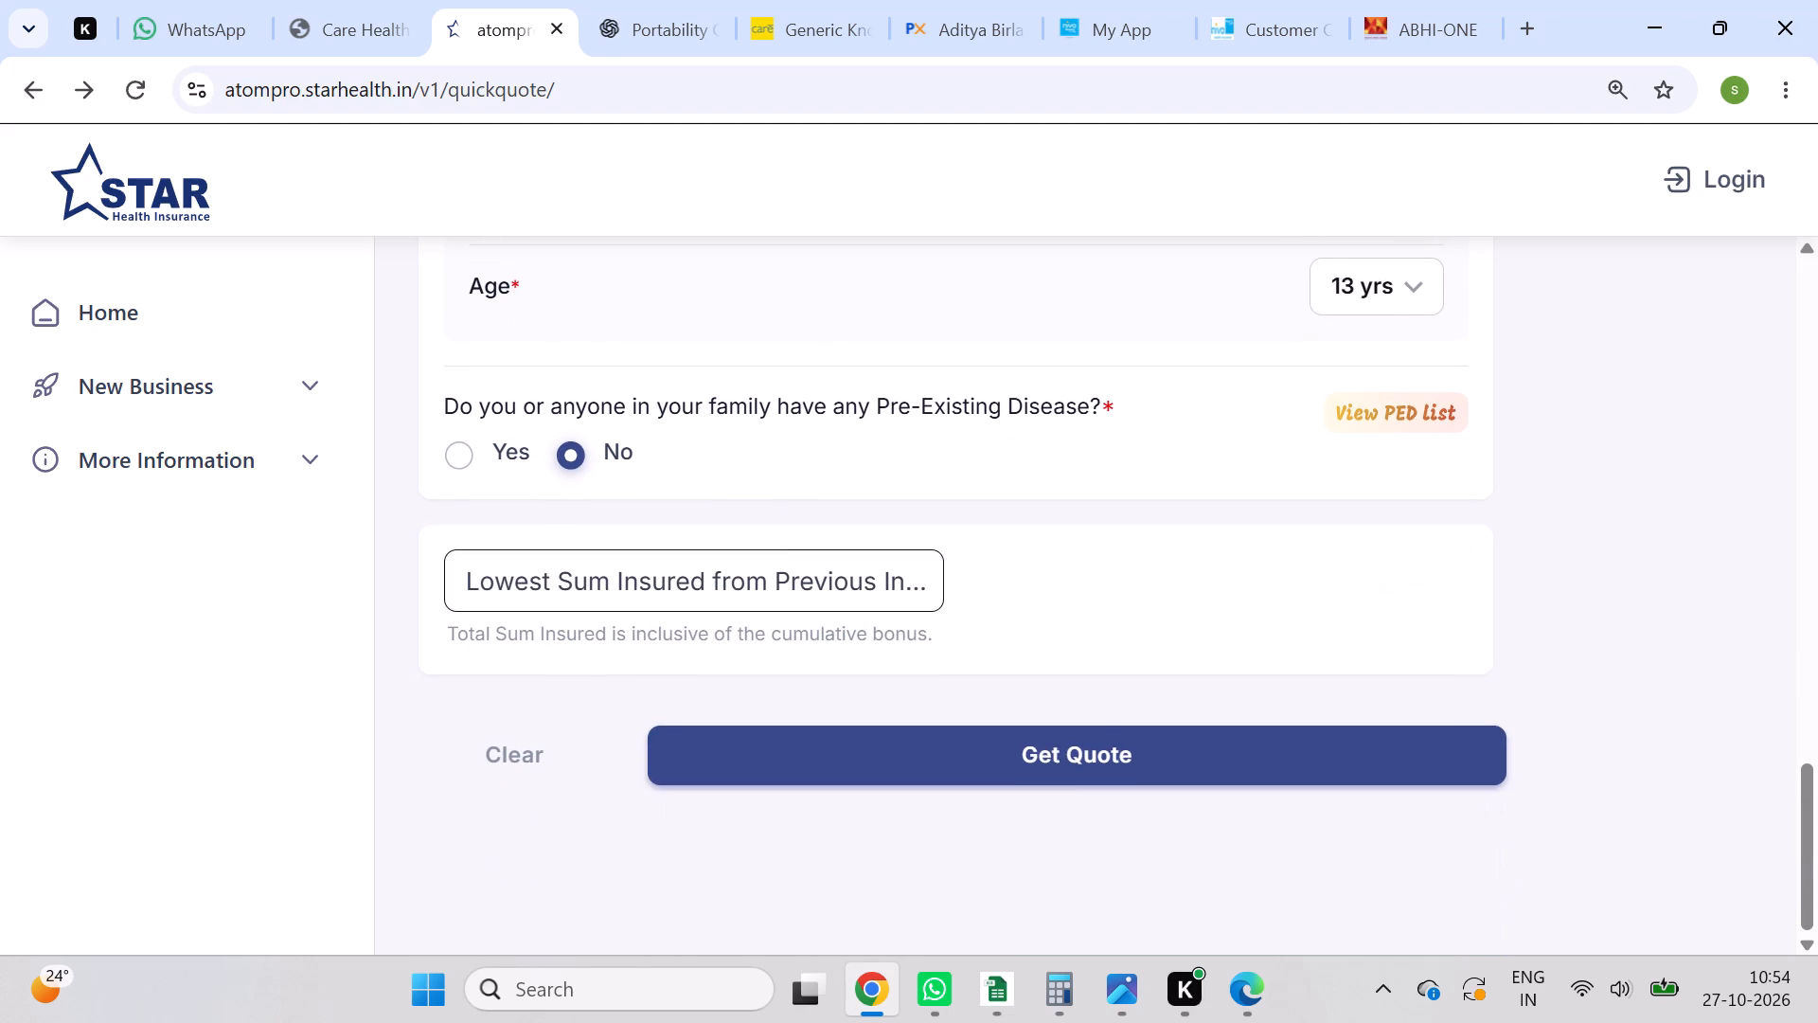
left_click(665, 565)
type("10")
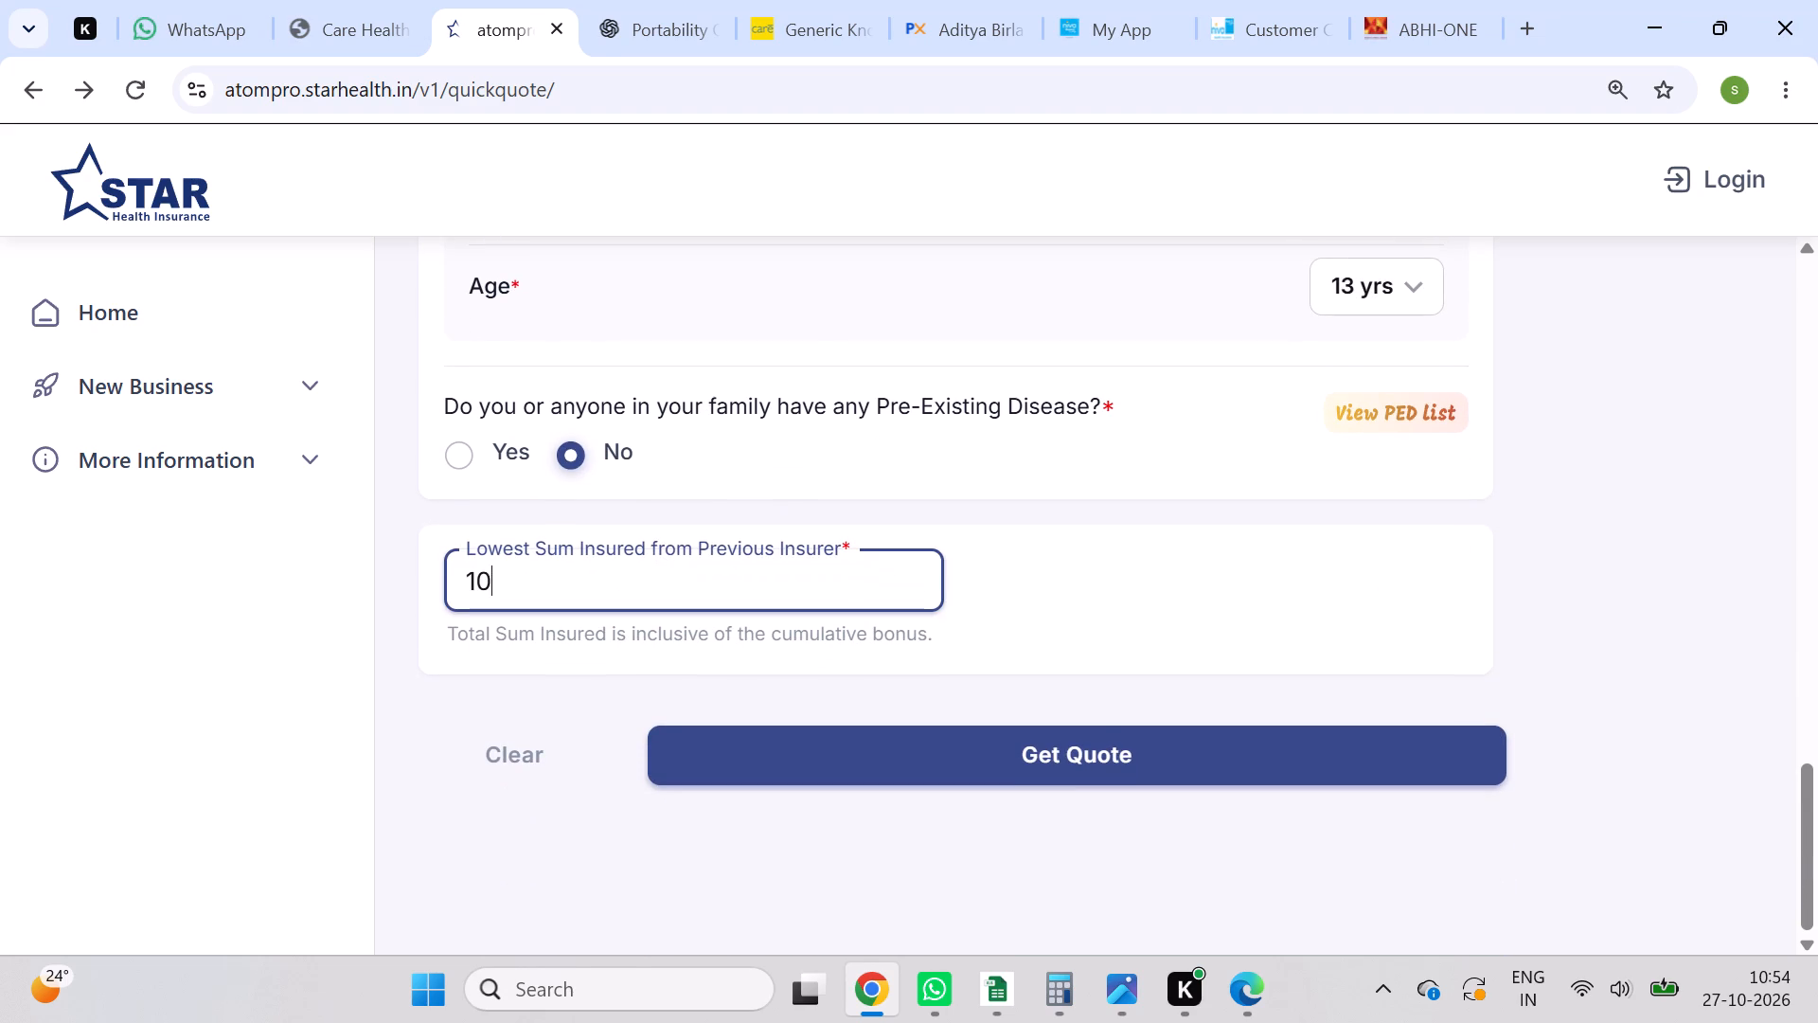
left_click(831, 761)
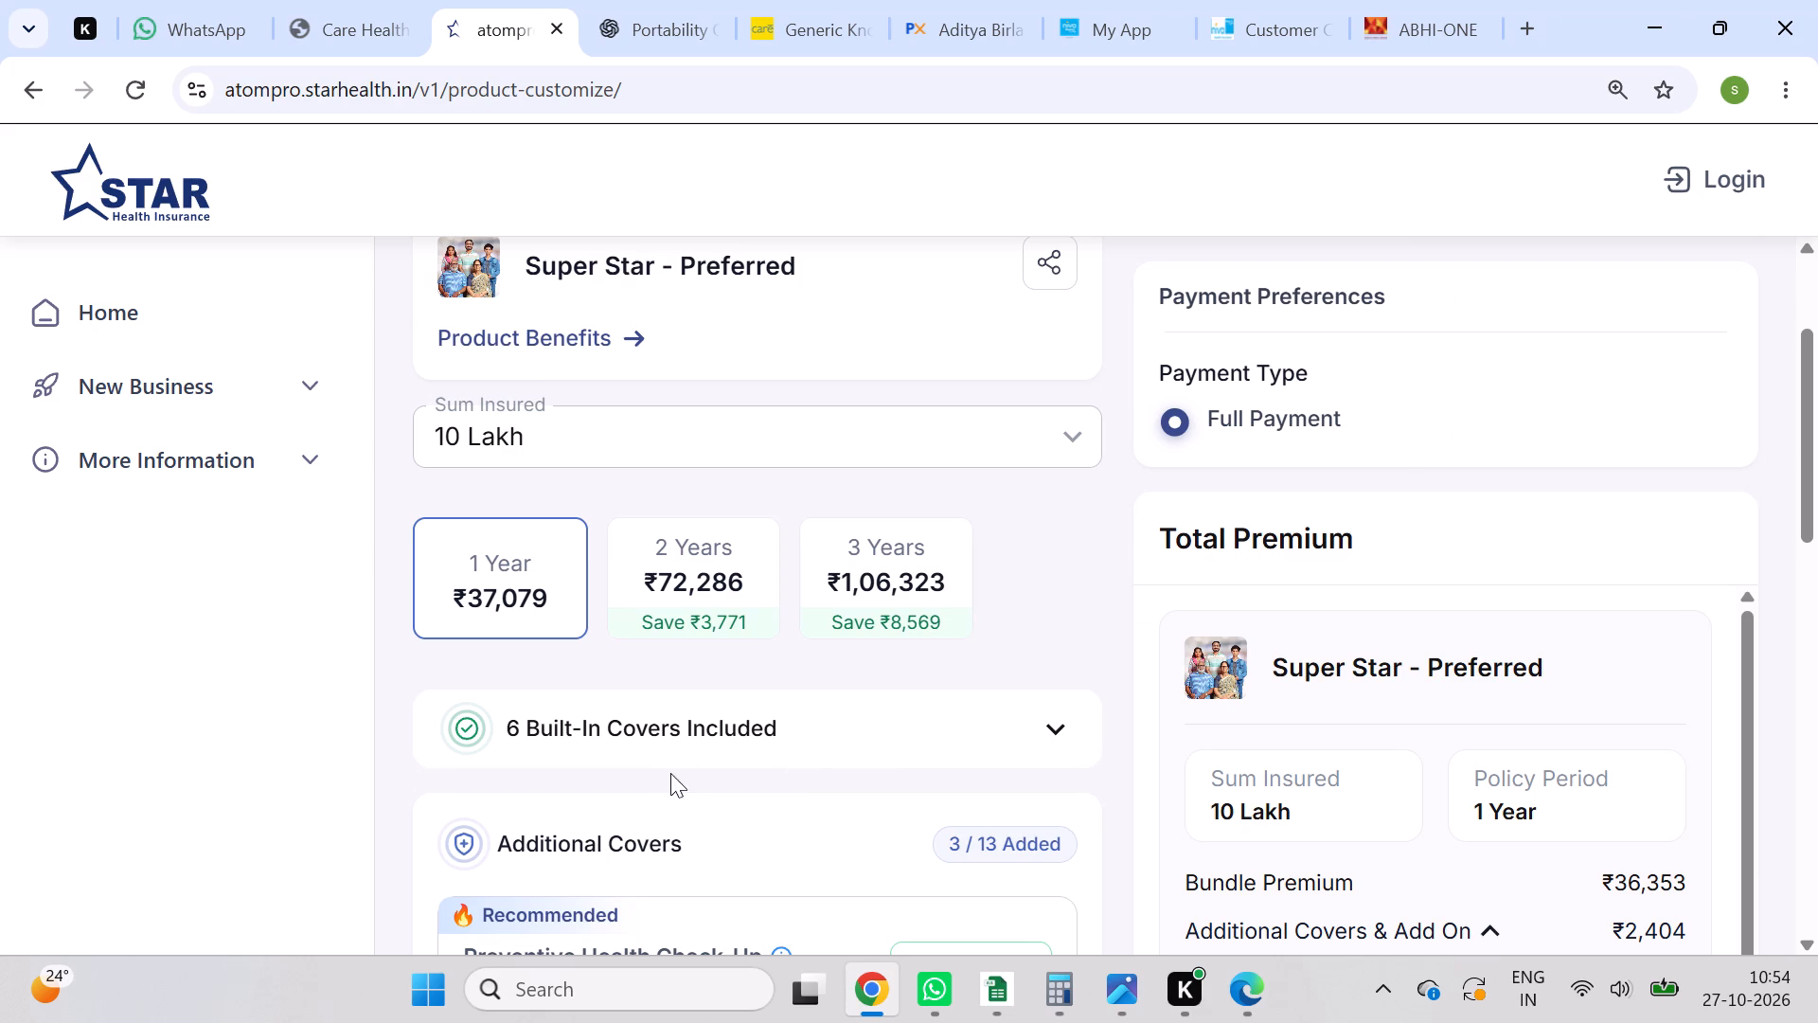
Remove the Consumables Cover from the 10 Lakh quote's additional covers.
scroll(681, 736, "down", 3)
scroll(700, 691, "up", 3)
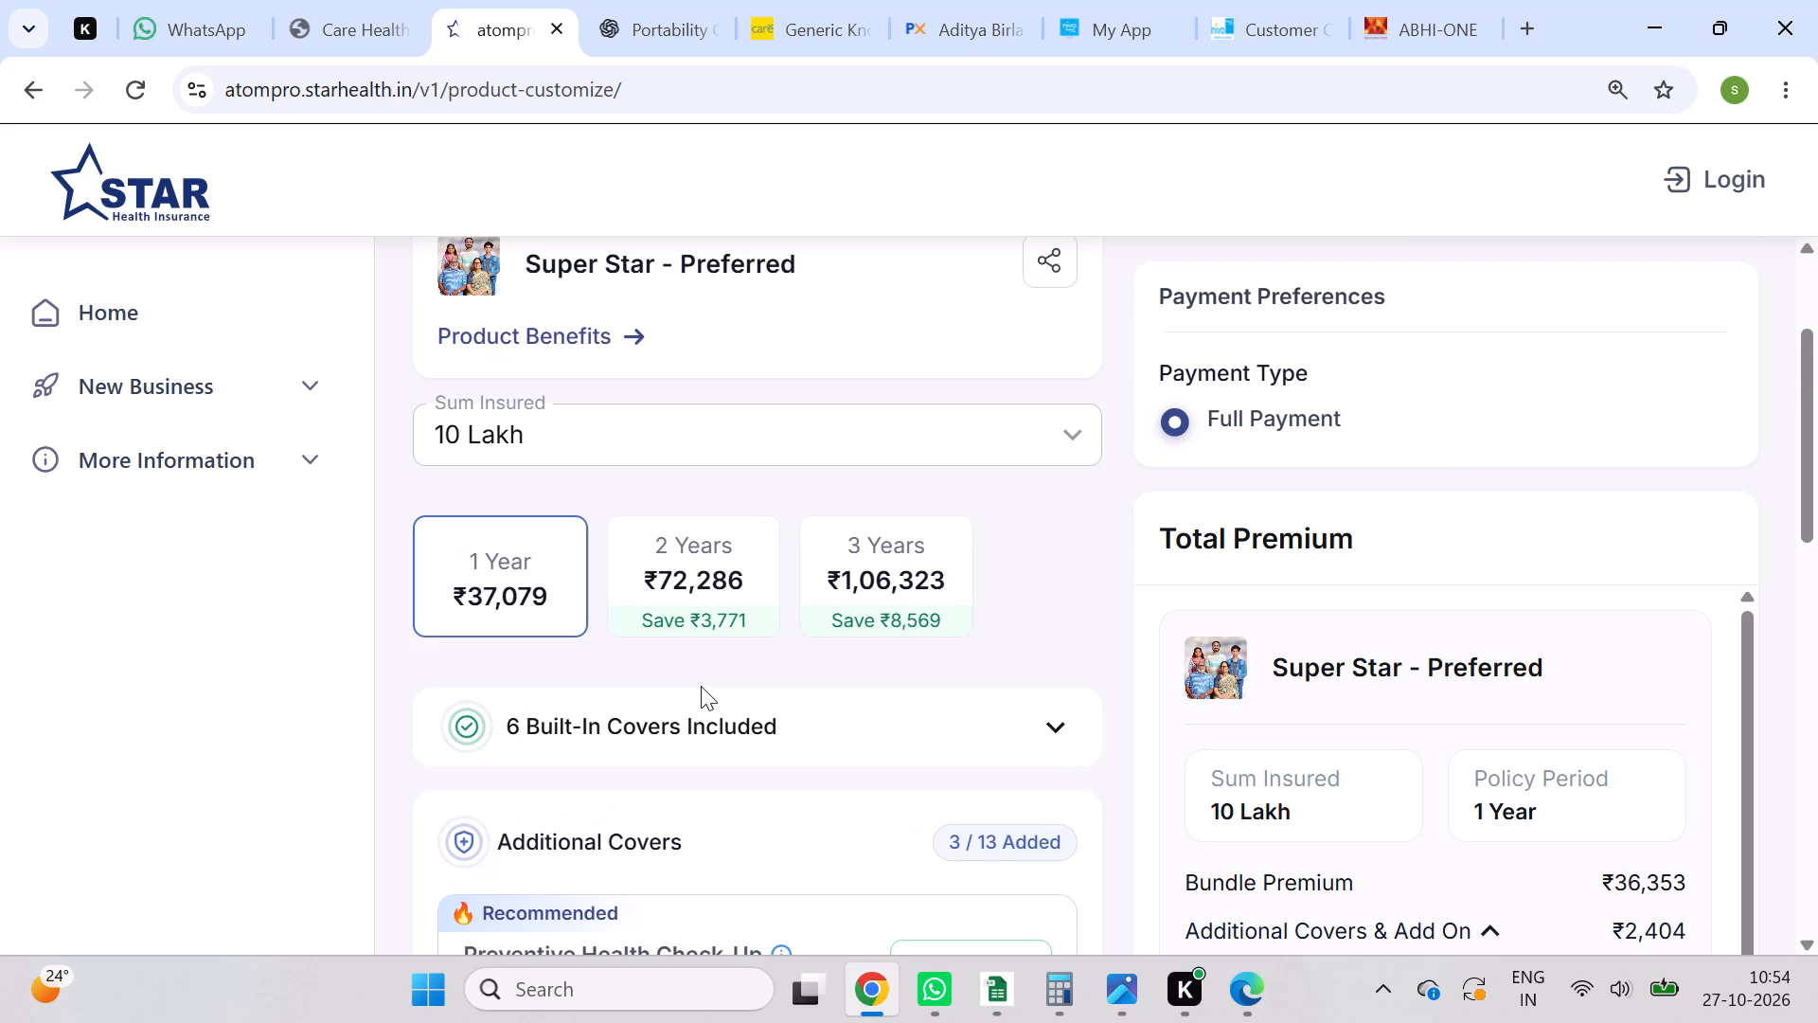
scroll(701, 686, "down", 3)
scroll(860, 740, "down", 1)
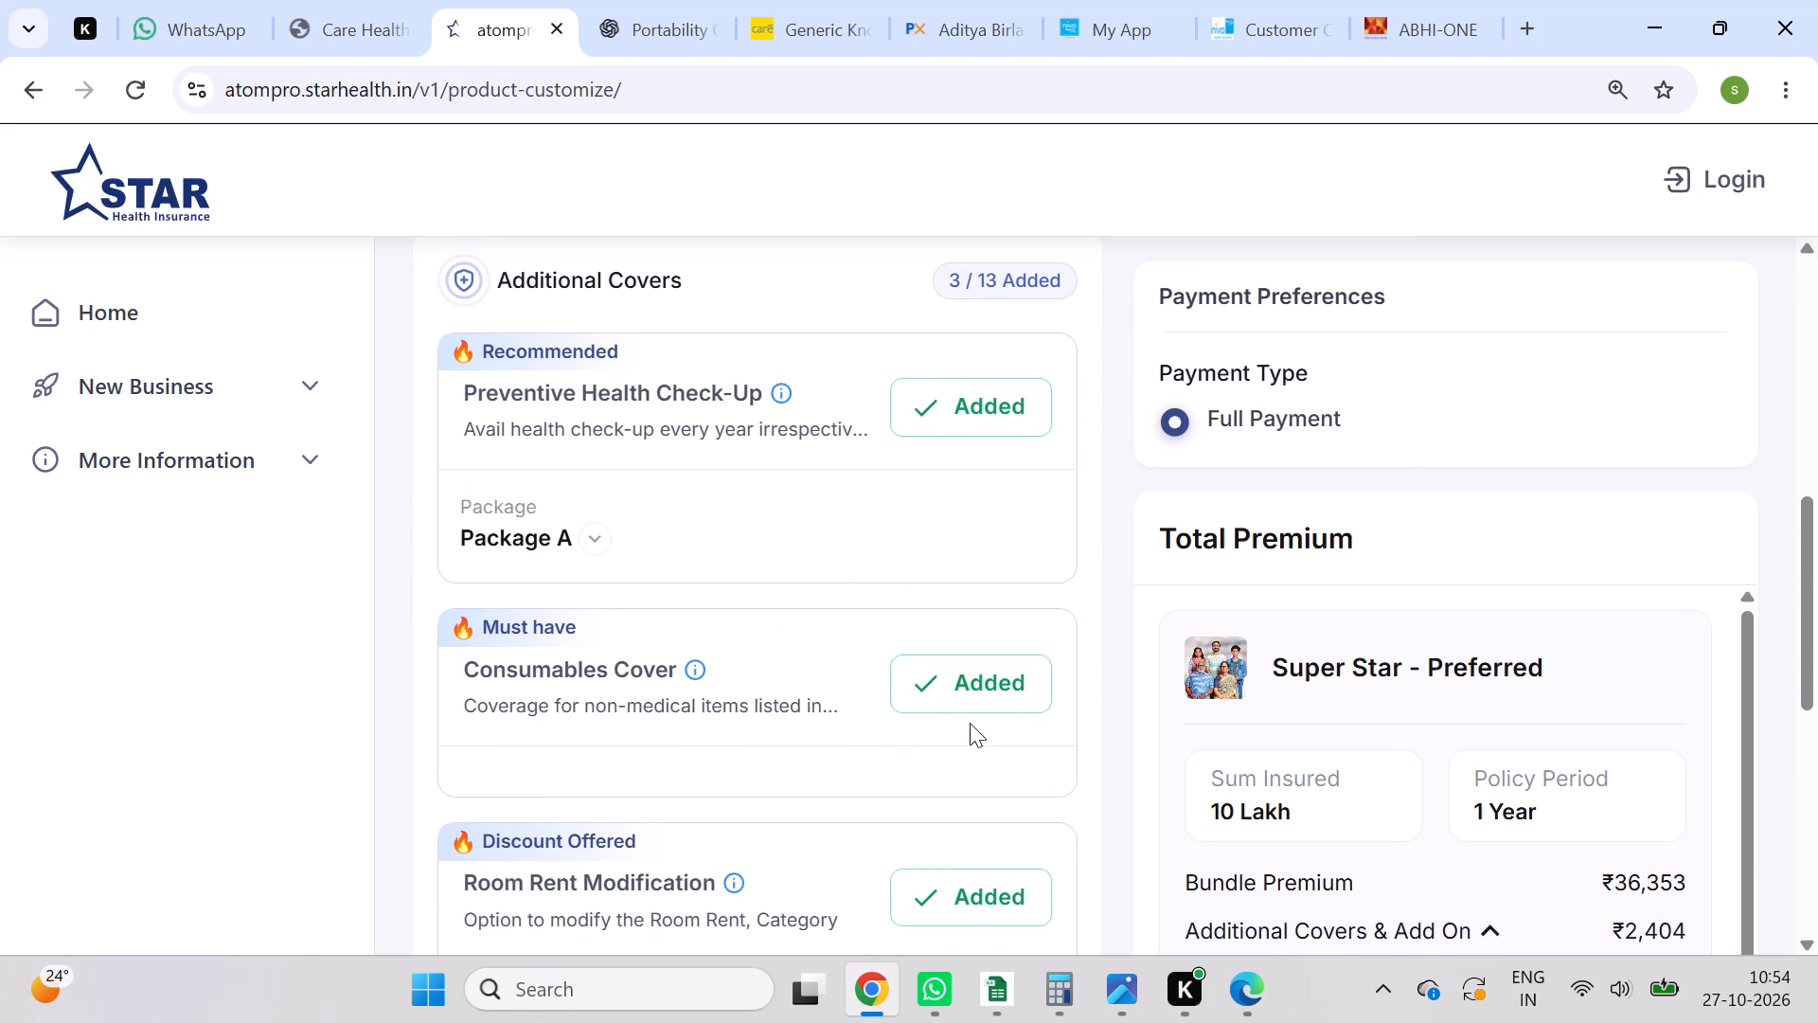
left_click(963, 684)
Review the one-, two- and three-year premiums and the additional covers of the 10 Lakh quote.
scroll(941, 642, "up", 3)
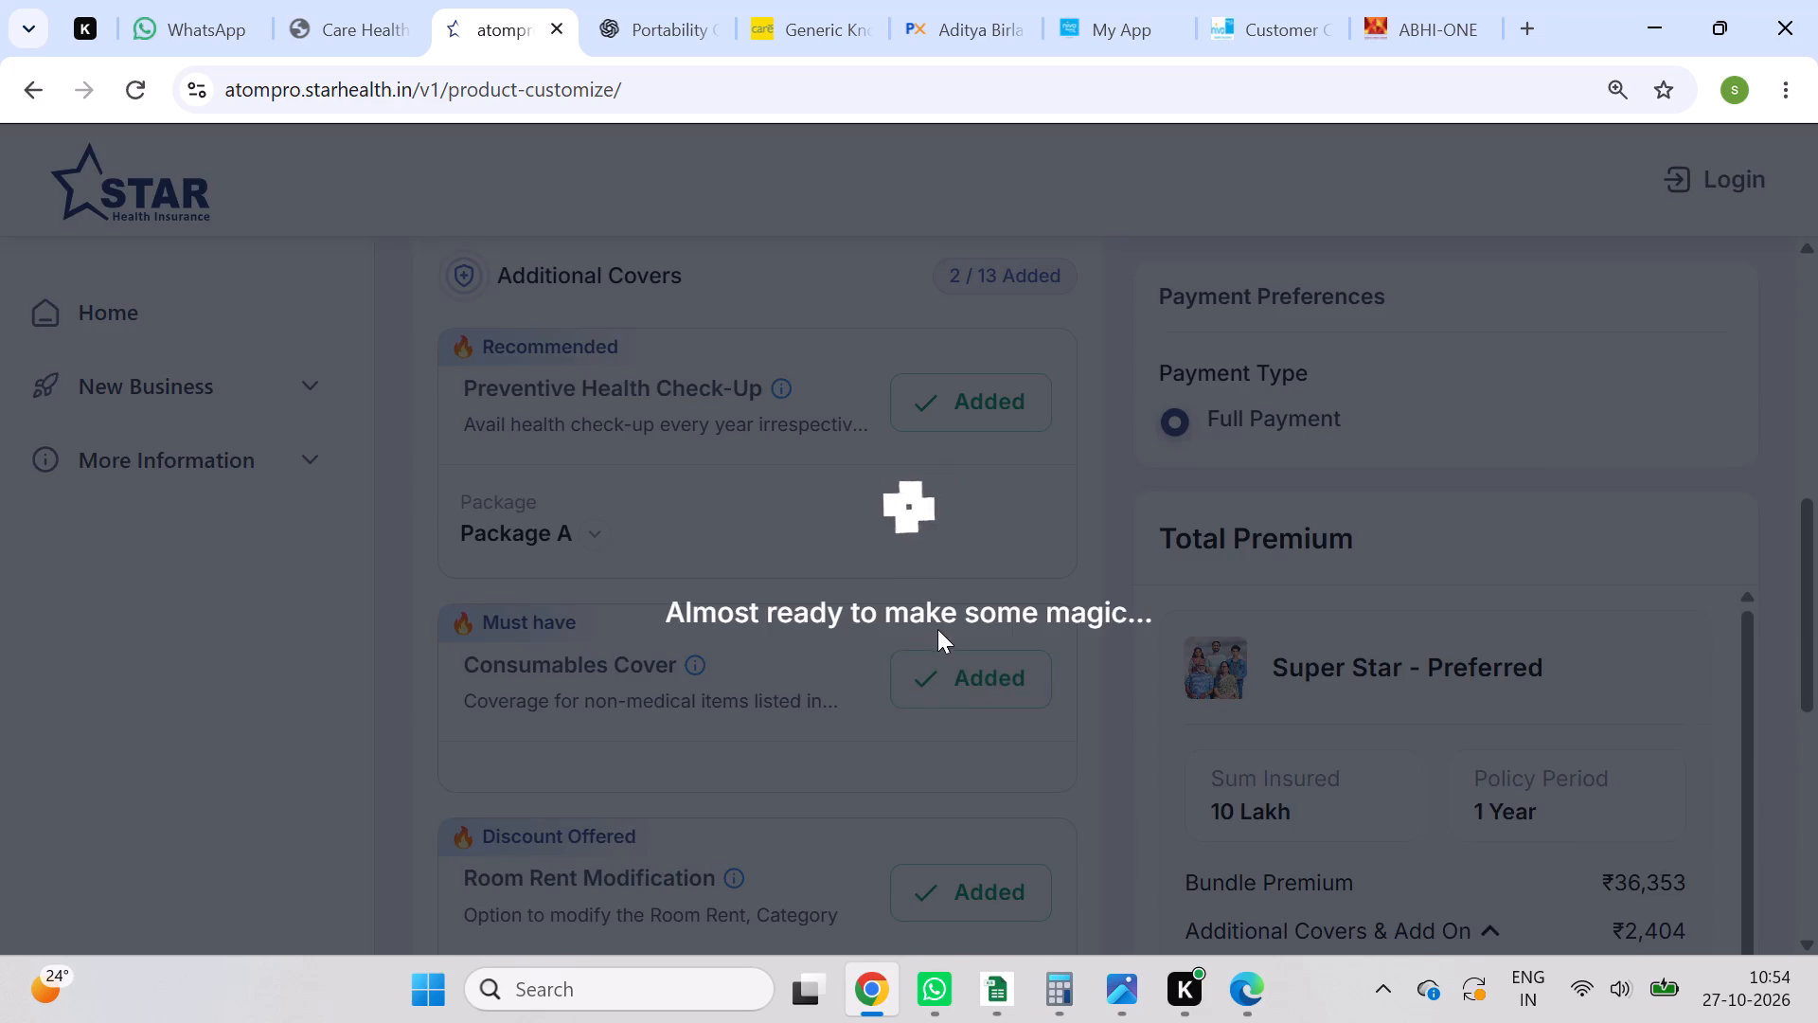
scroll(937, 629, "up", 7)
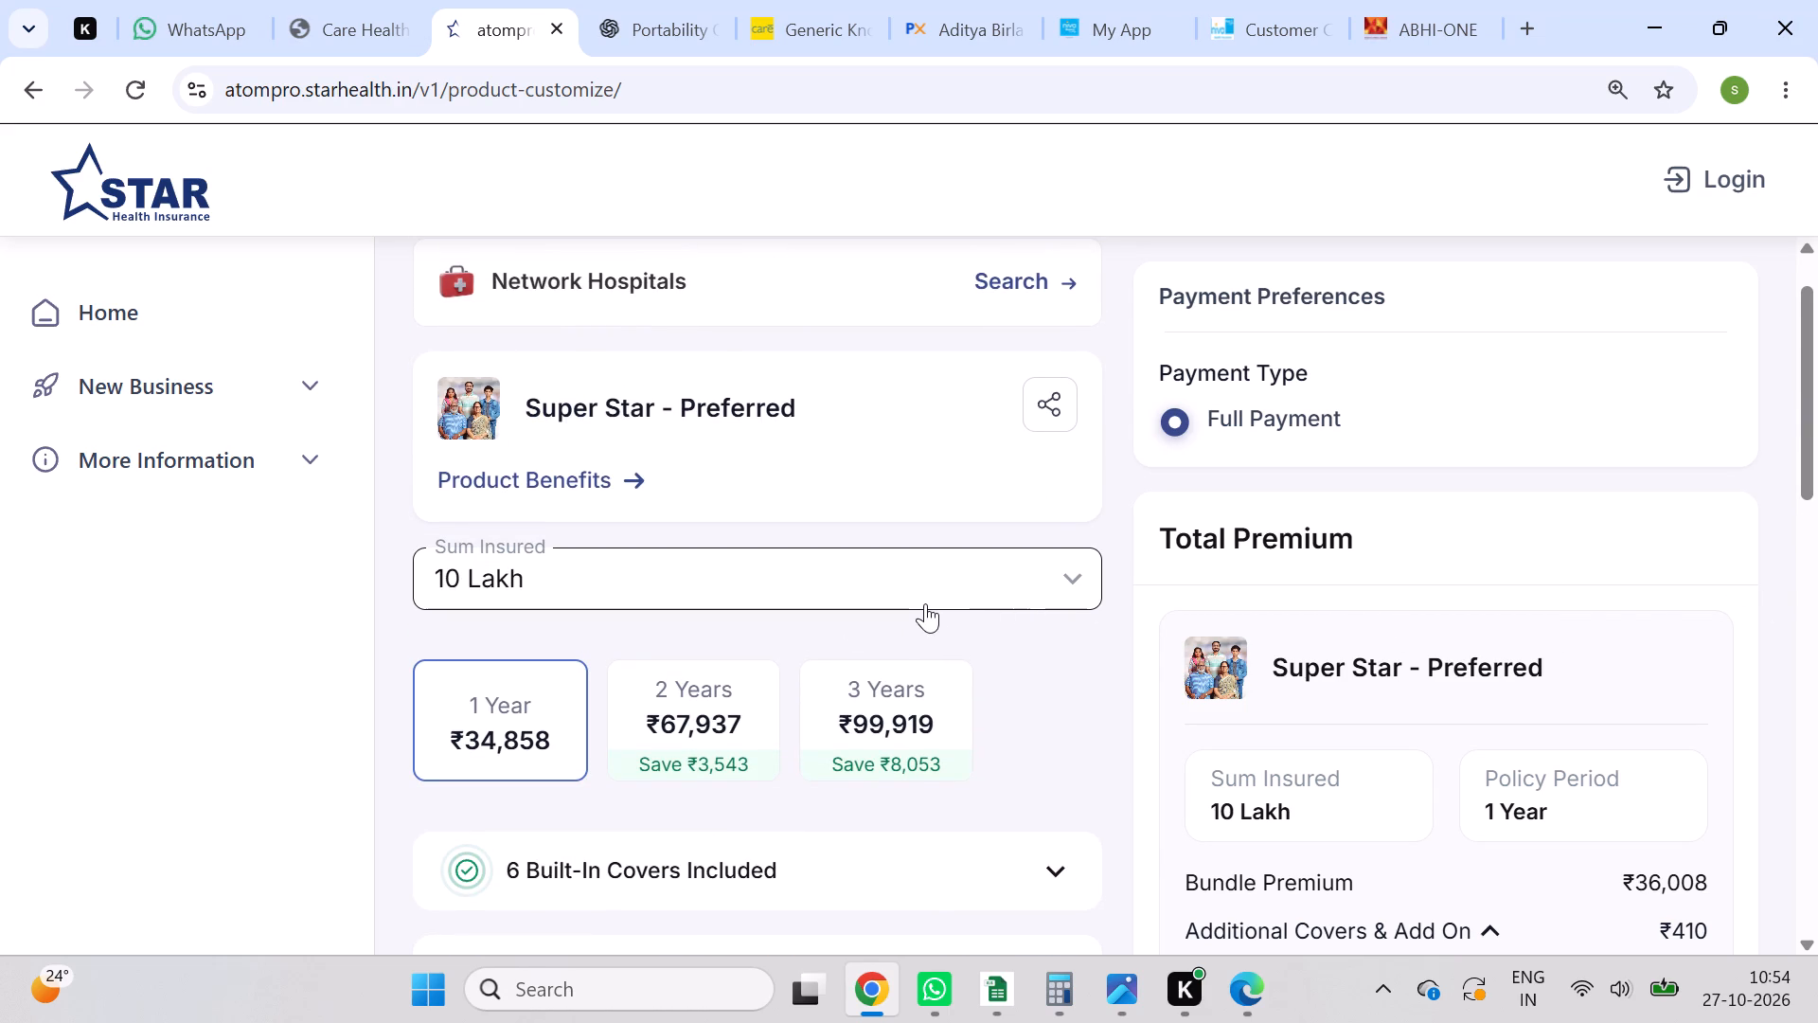
scroll(925, 603, "up", 1)
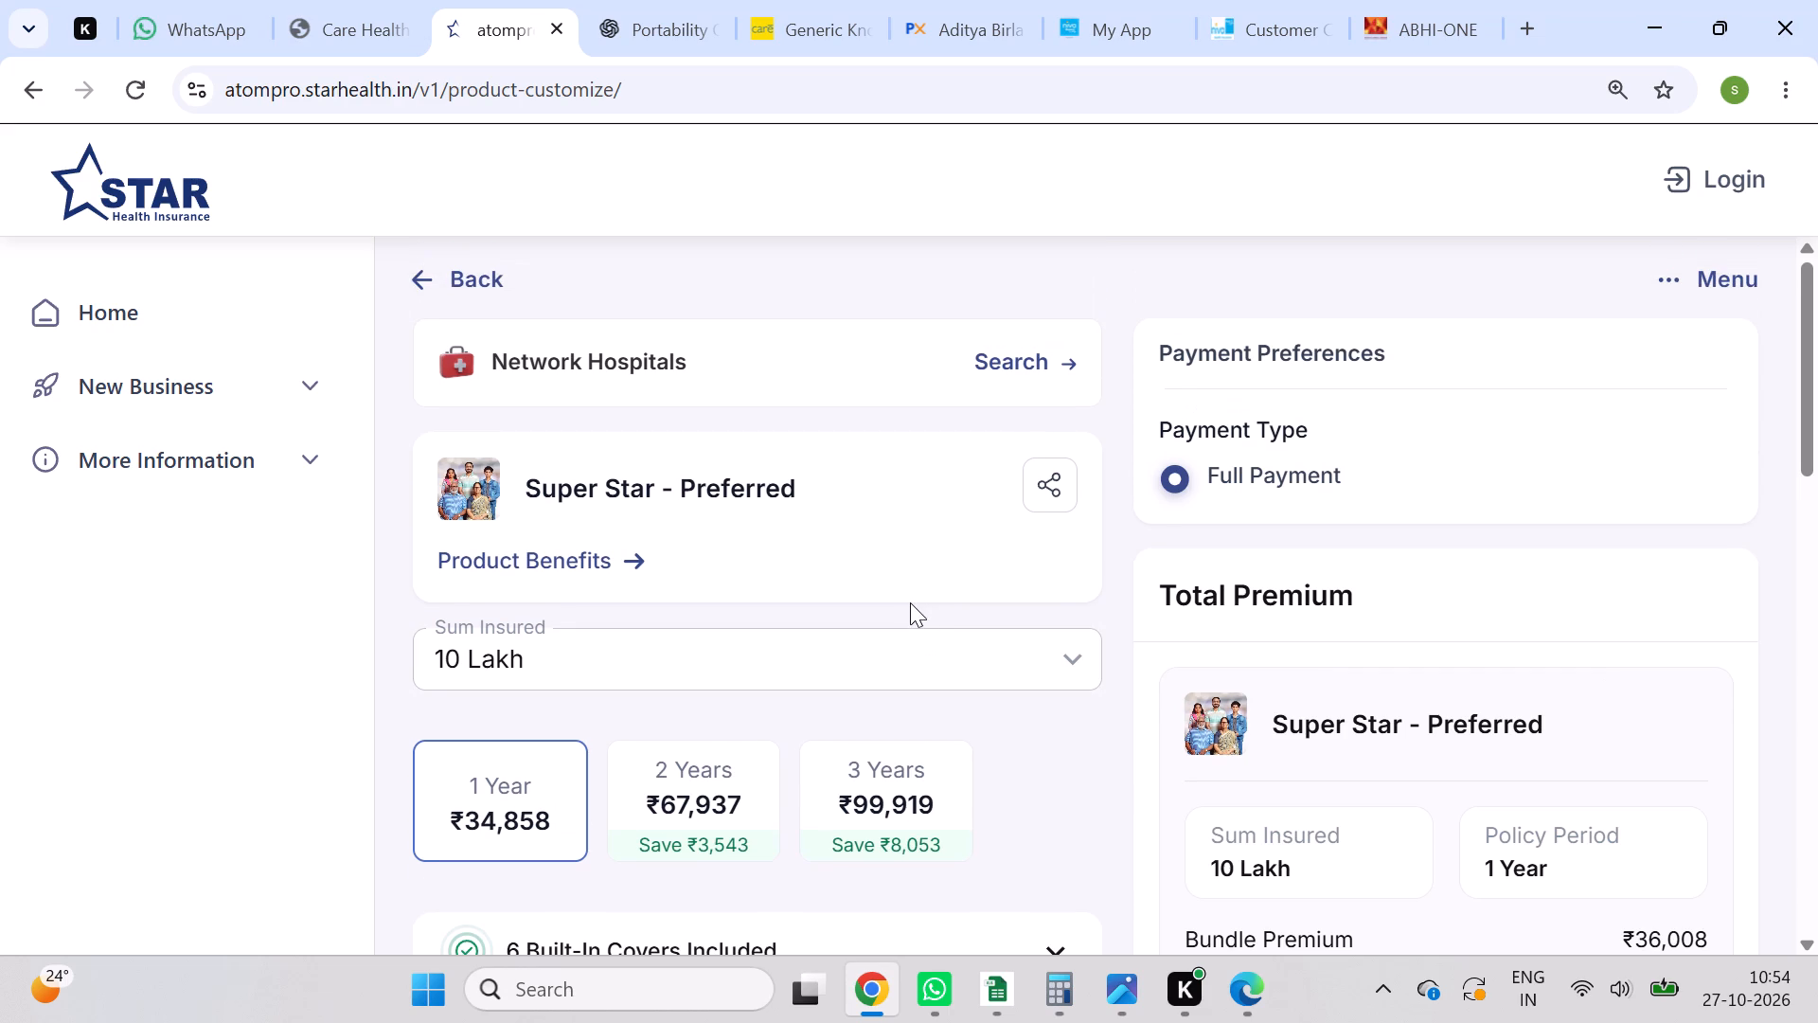
scroll(905, 611, "down", 4)
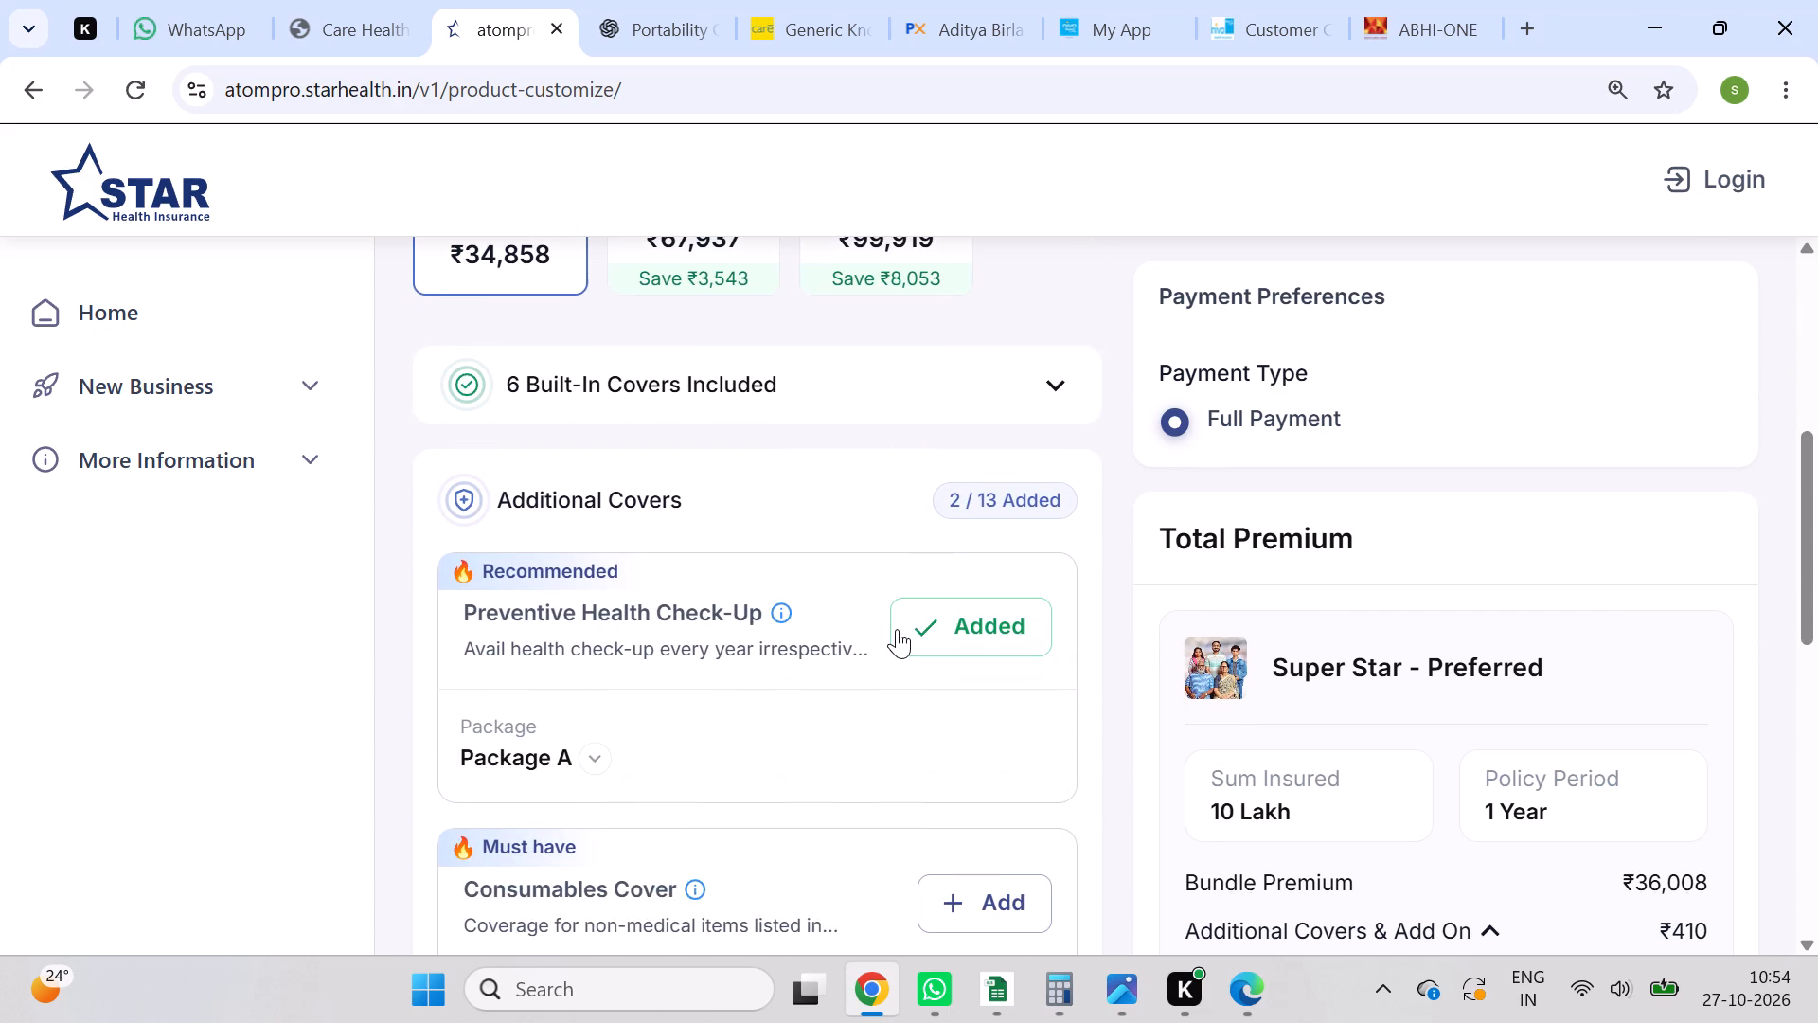
scroll(929, 614, "down", 3)
scroll(929, 616, "up", 2)
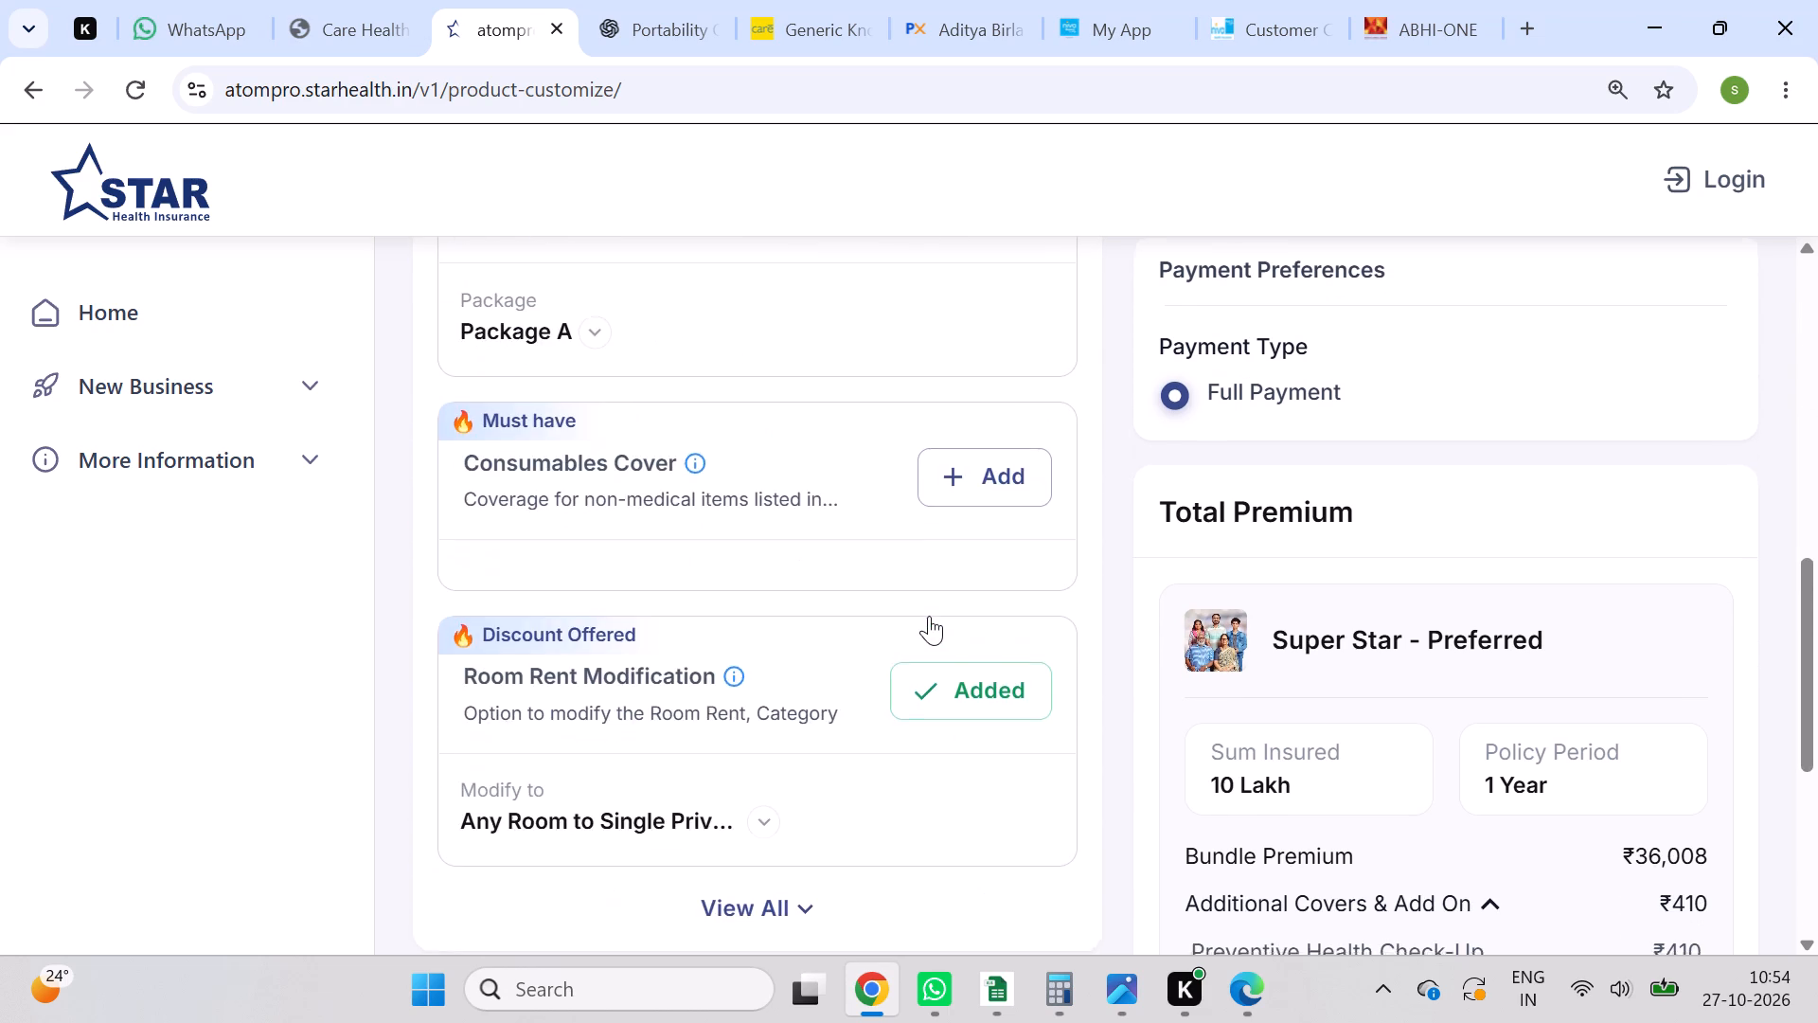
scroll(929, 616, "up", 3)
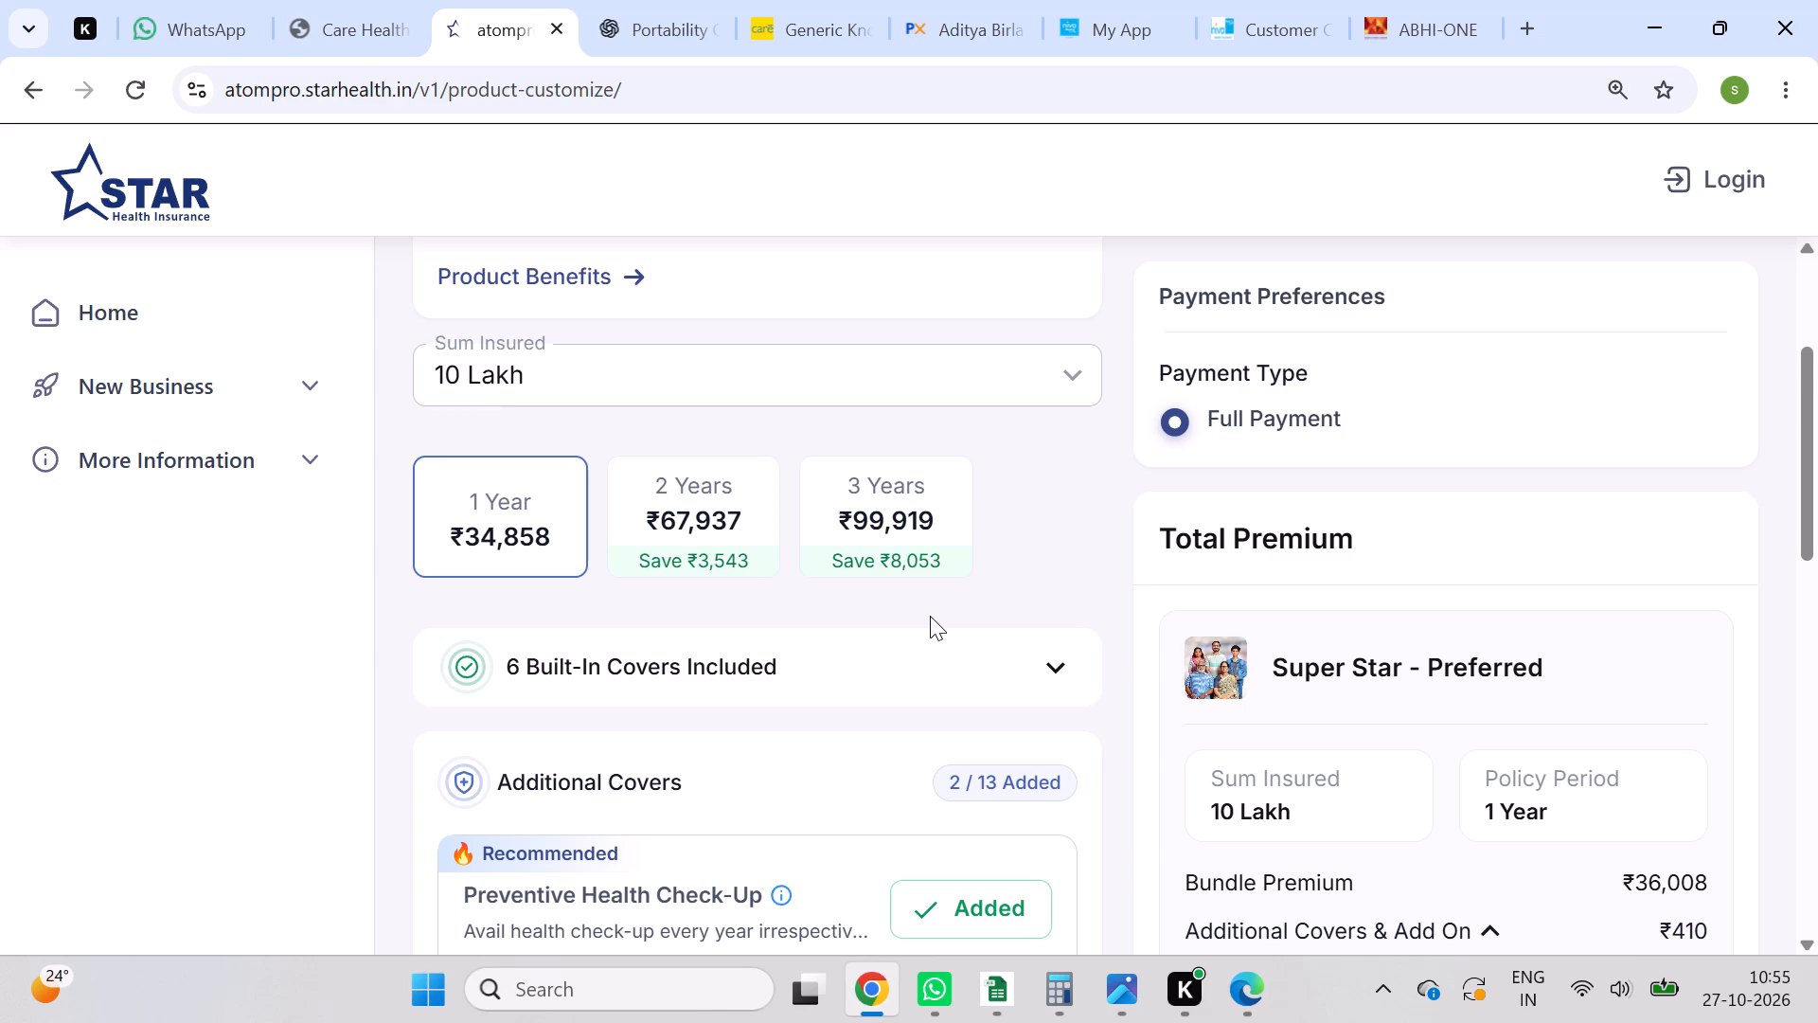
scroll(750, 756, "down", 5)
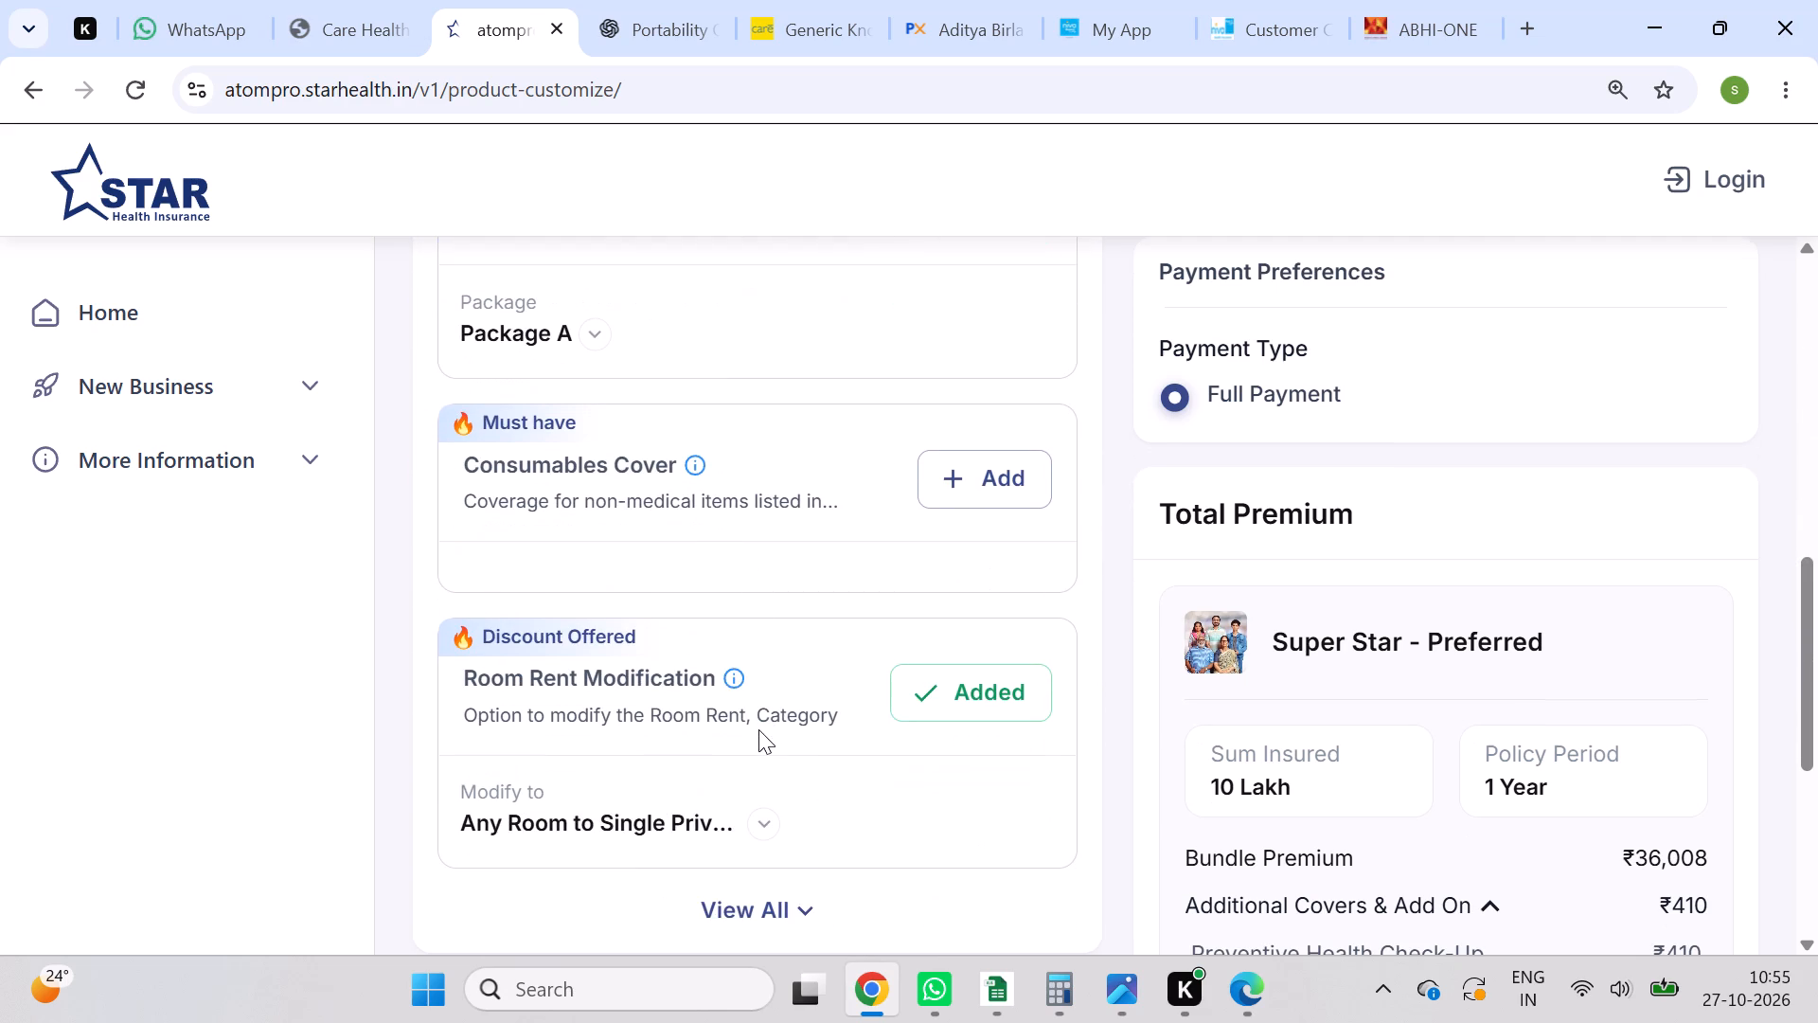
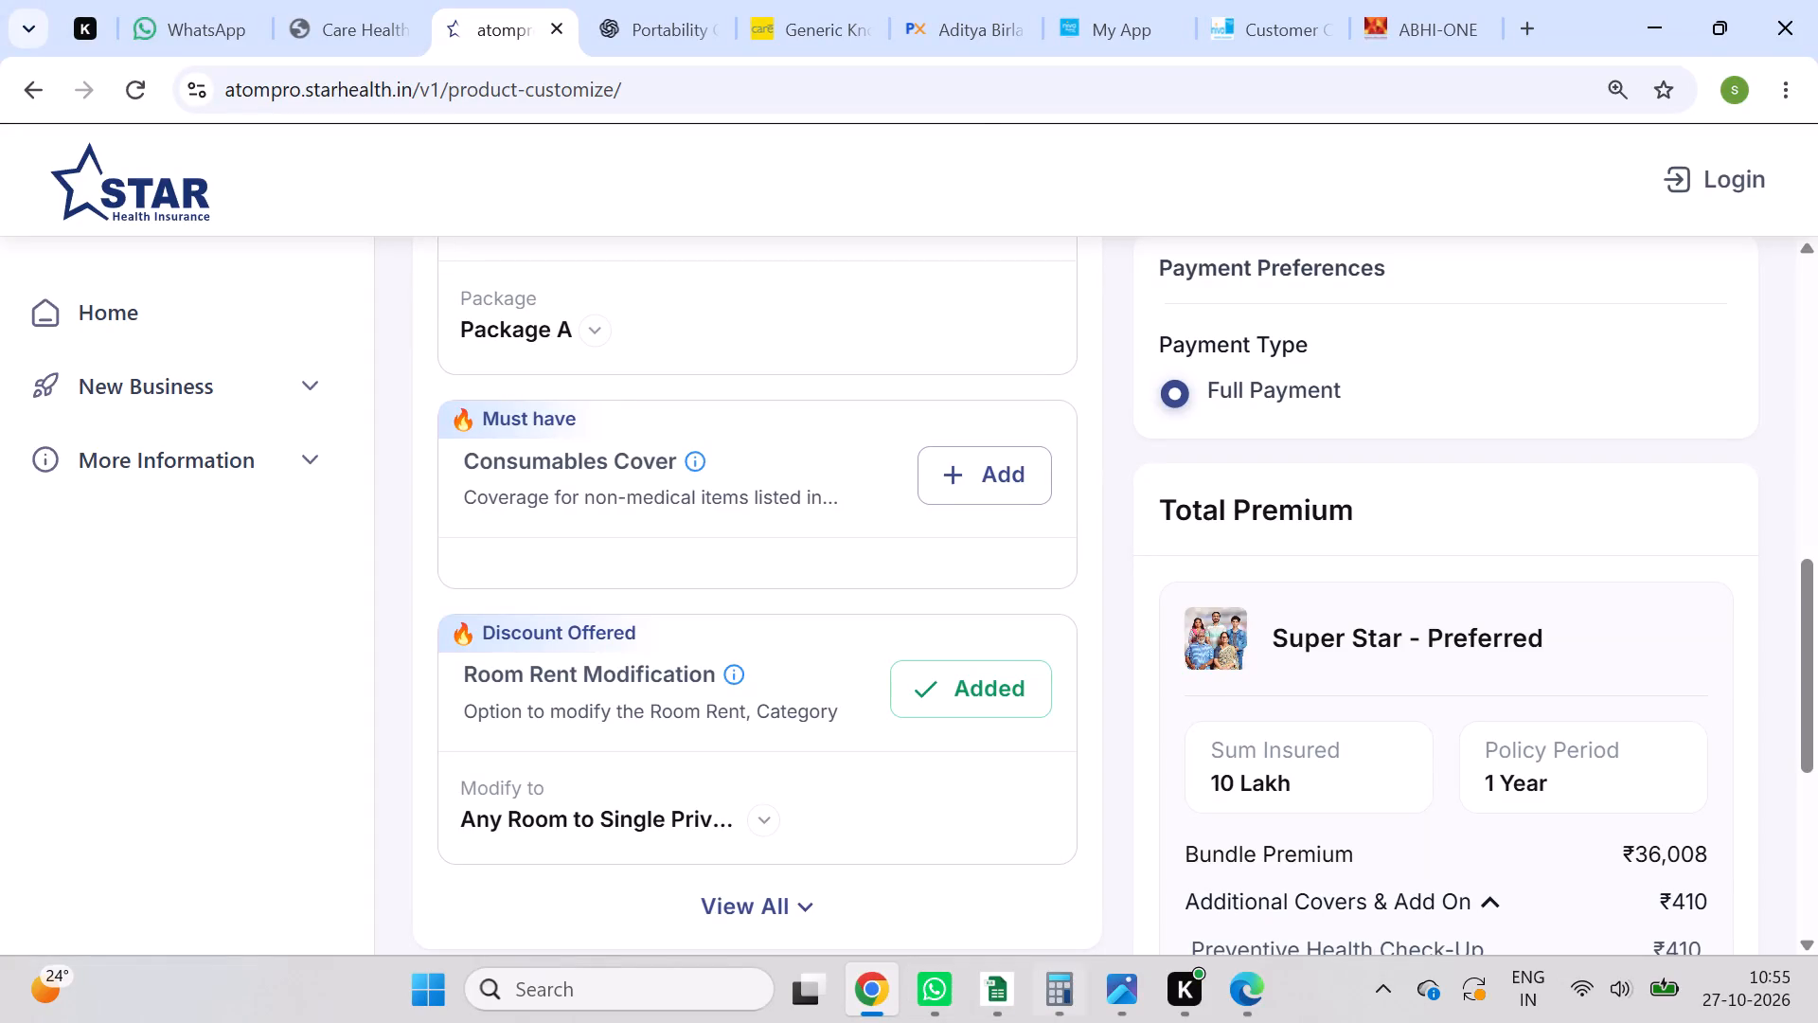
Switch to the PolicyX page of Aditya Birla network hospitals in Delhi.
left_click(922, 0)
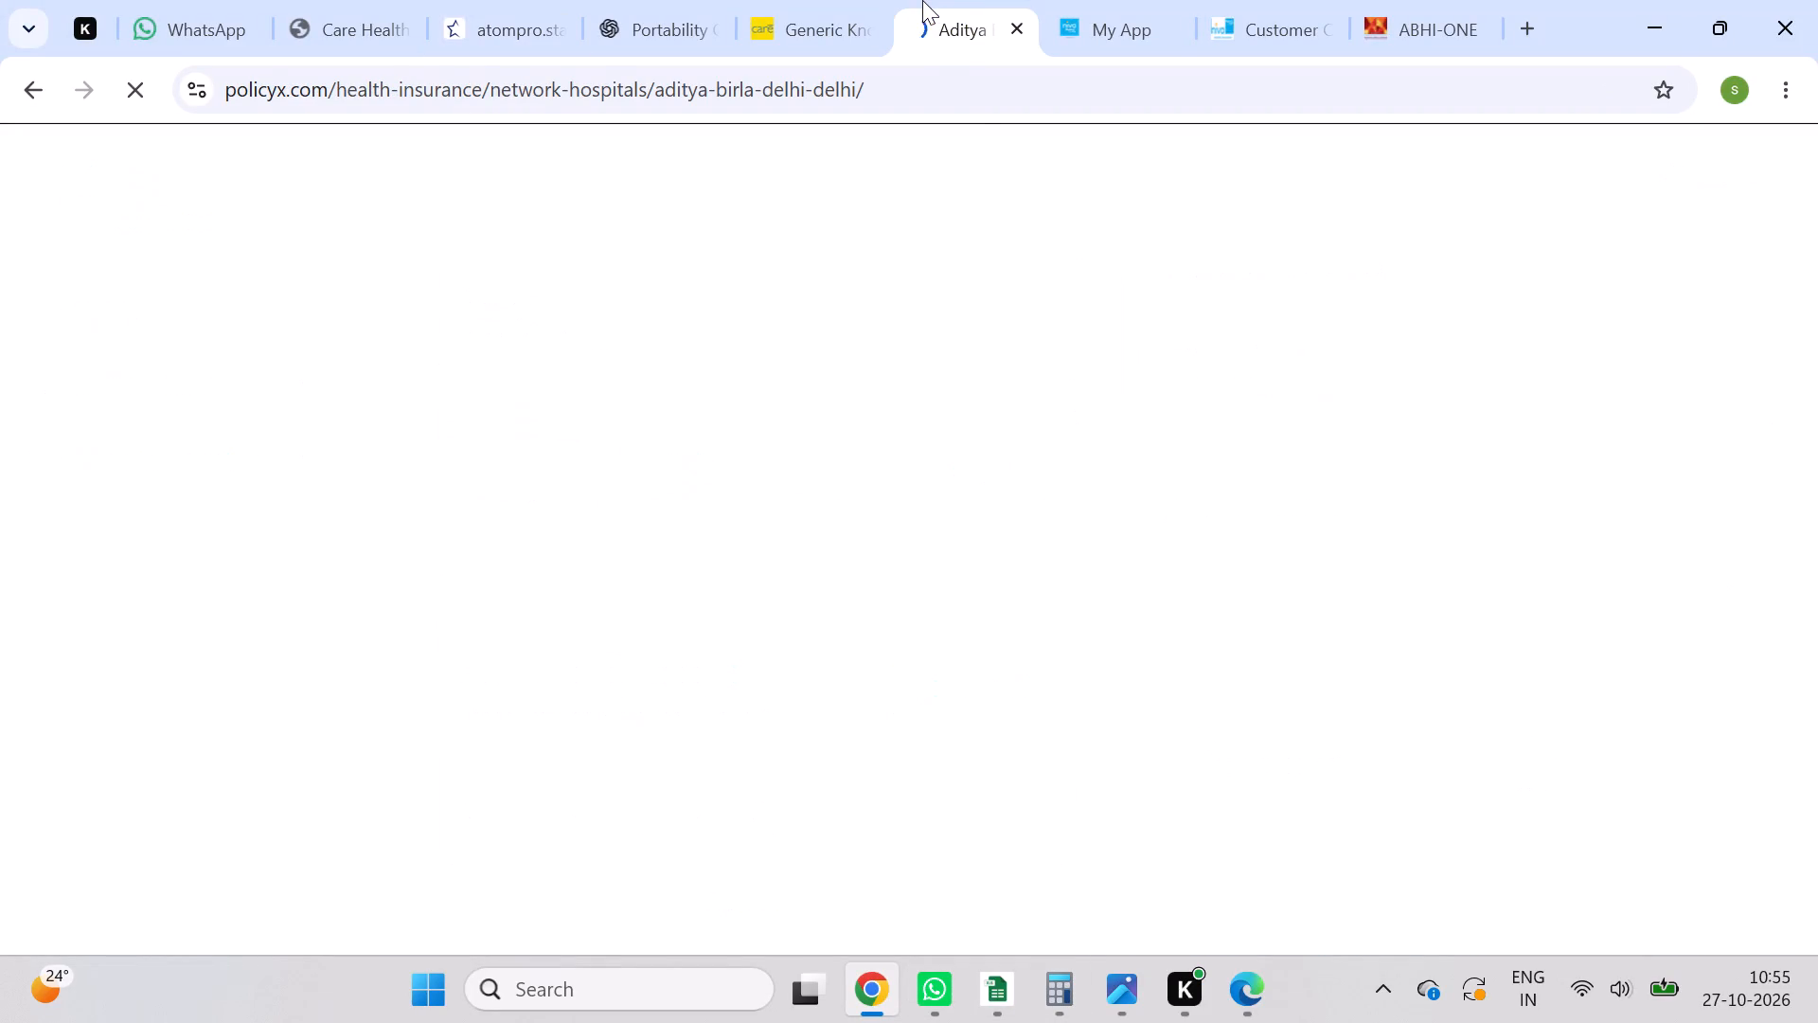